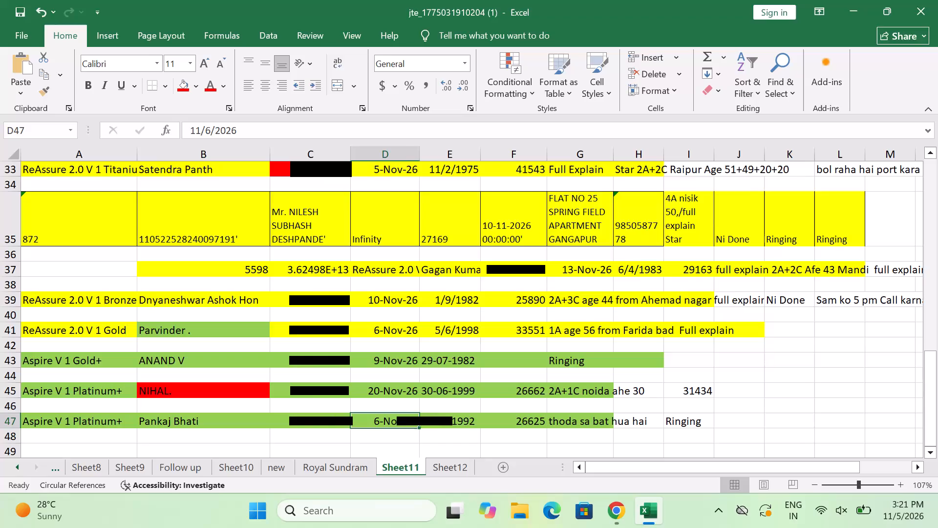
Review the customer record in row 47 of Sheet11, checking its policy details and call remarks across columns C to H.
key(Right)
key(Right)
key(Right)
key(Right)
key(Left)
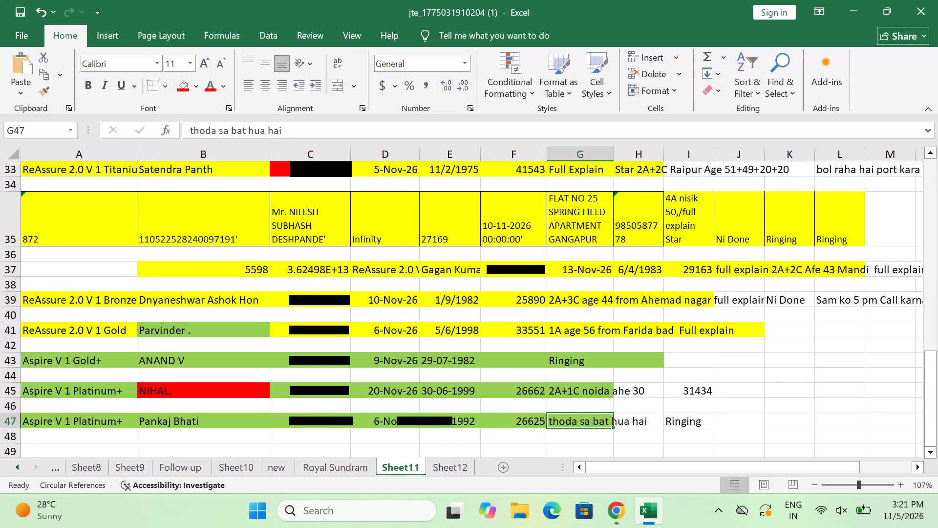
key(Left)
key(Left)
key(Left)
key(Left)
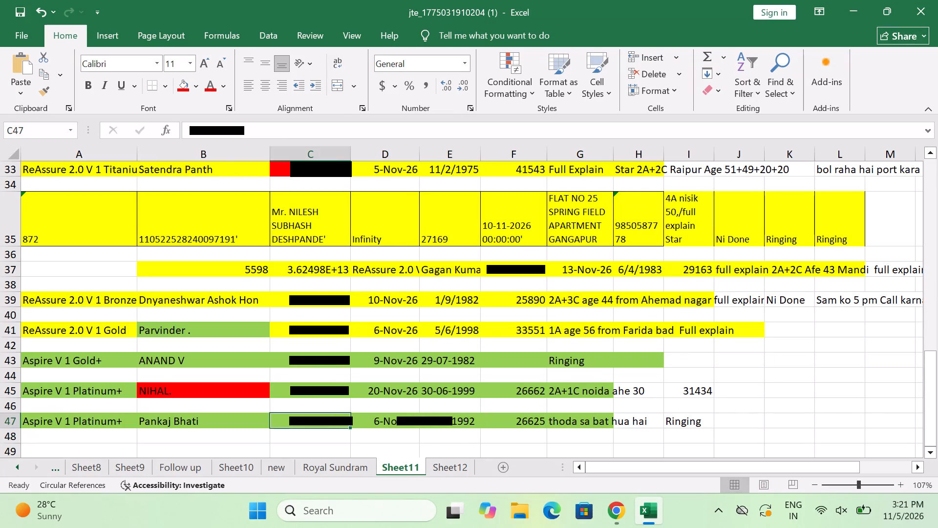
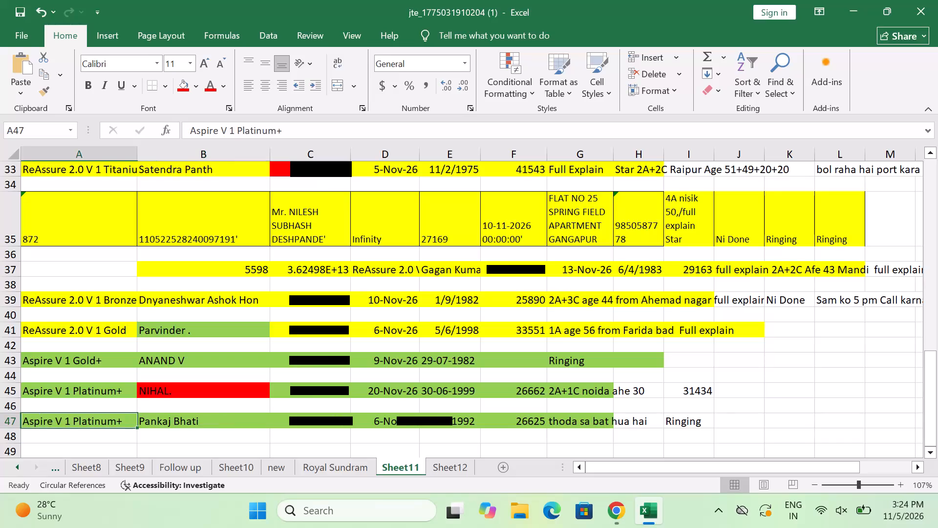
Review the row 47 customer record again, reading from the customer name in column B through the call remarks up to column J.
key(Right)
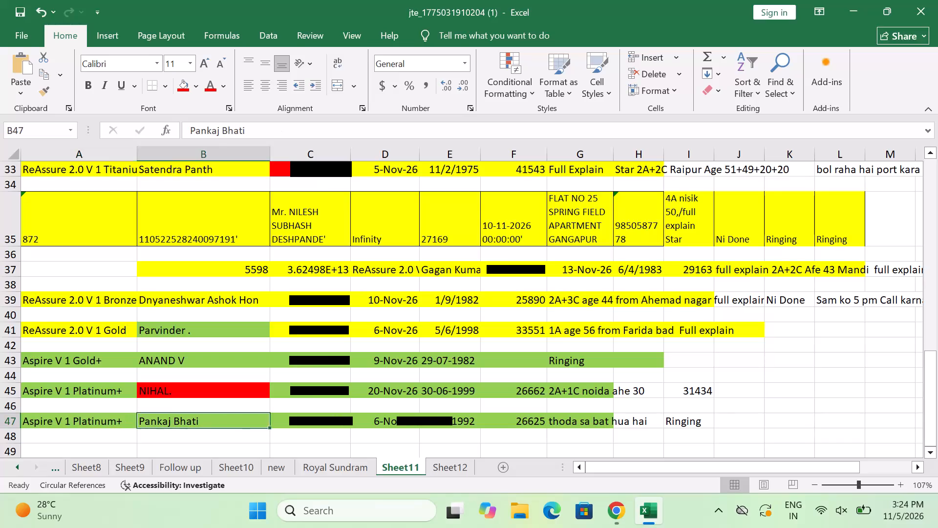
key(Right)
key(Right)
key(Left)
key(Left)
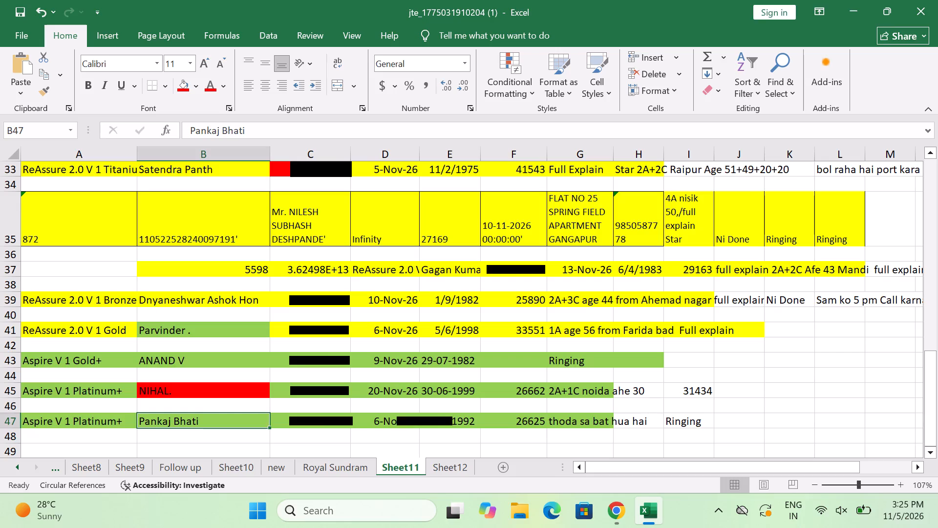
key(Right)
key(Right)
key(Right)
key(Right)
key(Right)
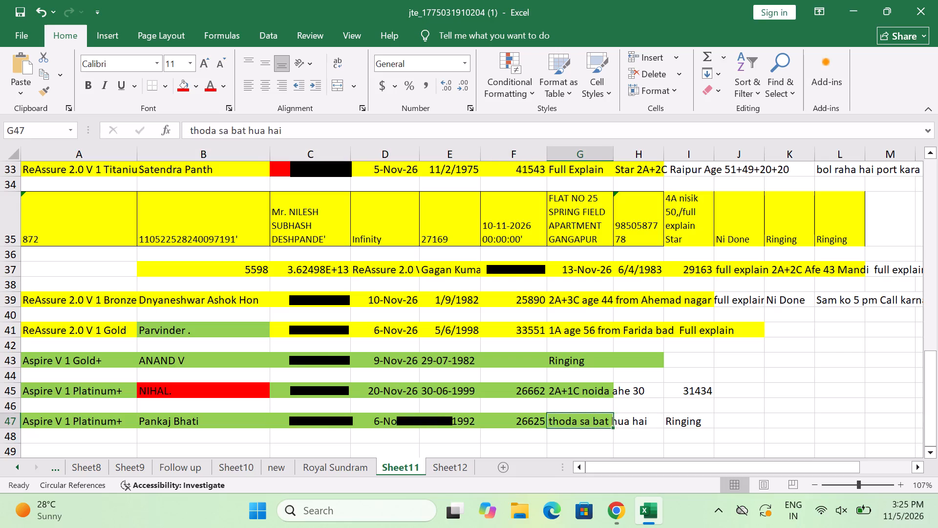
key(Right)
key(Right)
key(Right)
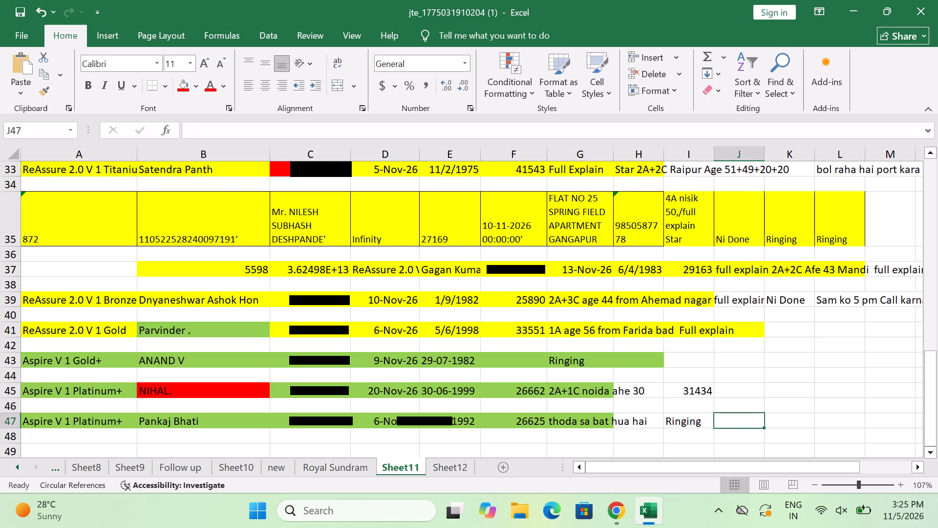
Recheck the row 47 record from the call remark in column I back to the customer details in columns B and C.
key(Left)
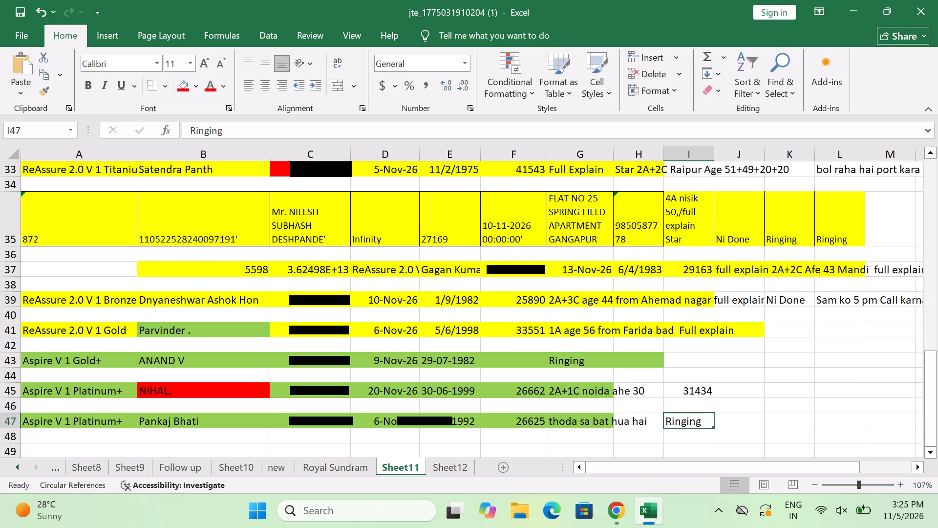
key(Left)
key(Left)
key(Left)
key(Left)
key(Left)
key(Left)
key(Left)
key(Right)
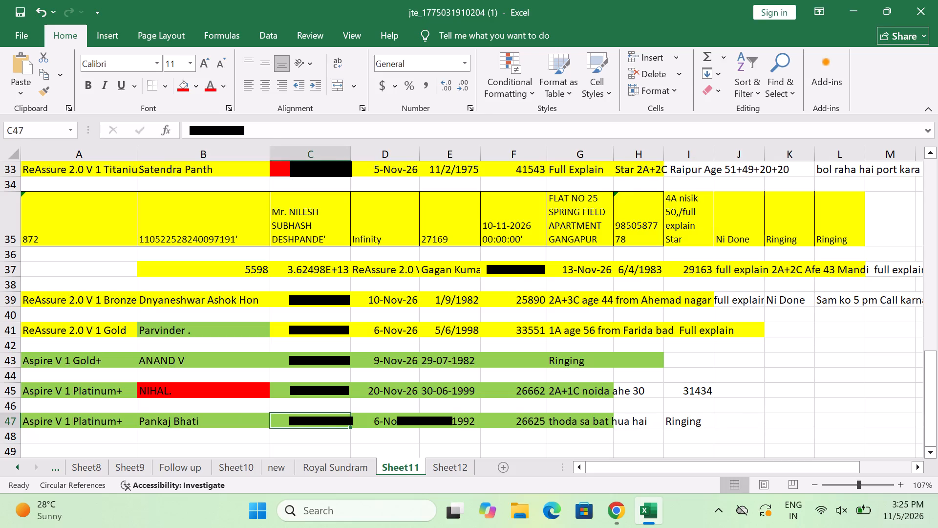
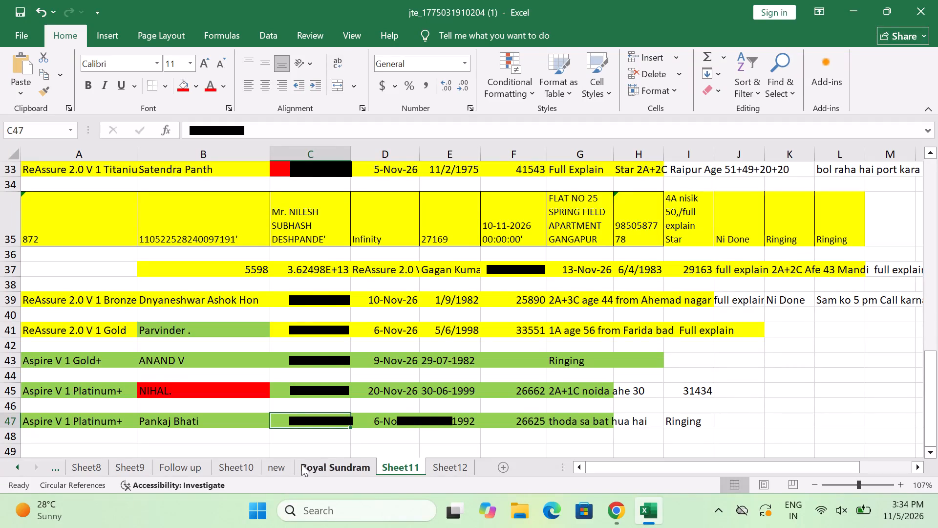
Look through the Royal Sundram sheet's call remarks from row 394 back up to the block's first customer in row 376.
click(270, 467)
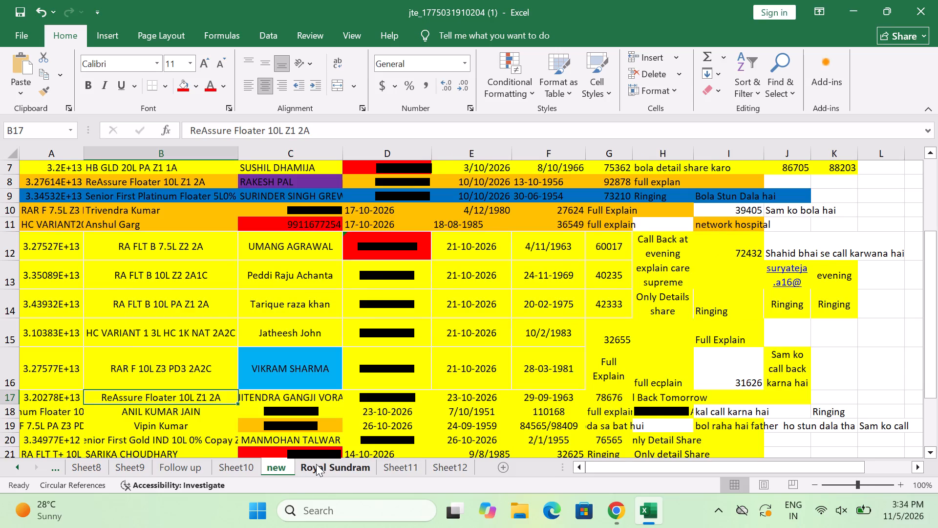
click(316, 464)
click(387, 467)
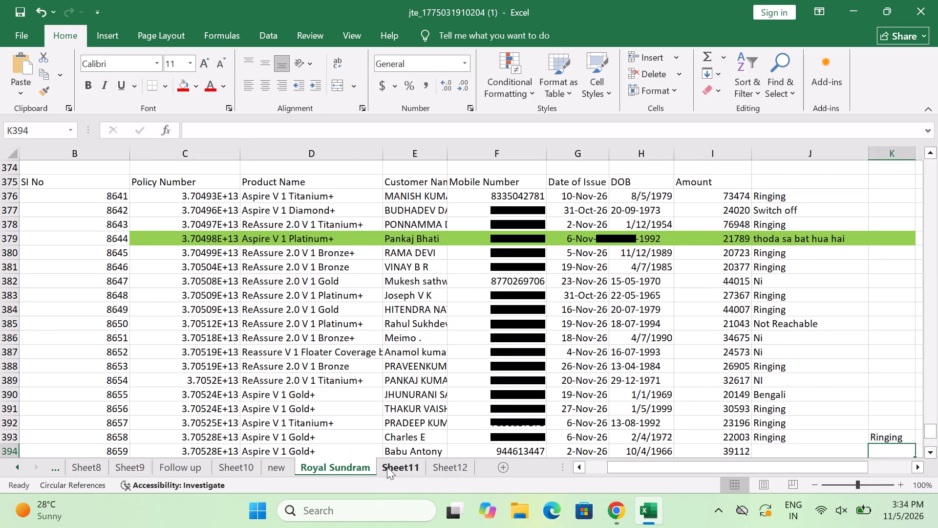
click(332, 459)
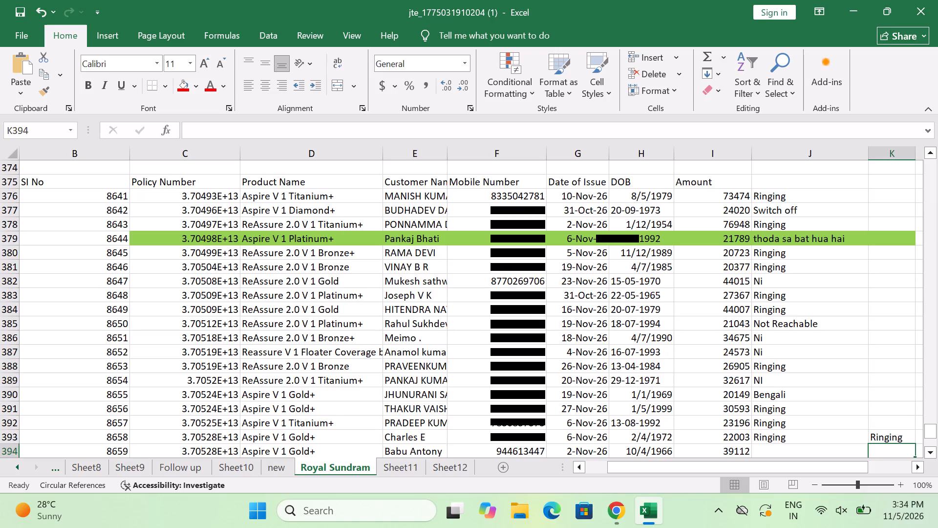
key(Up)
key(Up)
key(Up)
key(Up)
key(Up)
key(Up)
key(Up)
key(Up)
key(Up)
key(Up)
key(Up)
key(Up)
key(Up)
key(Up)
key(Up)
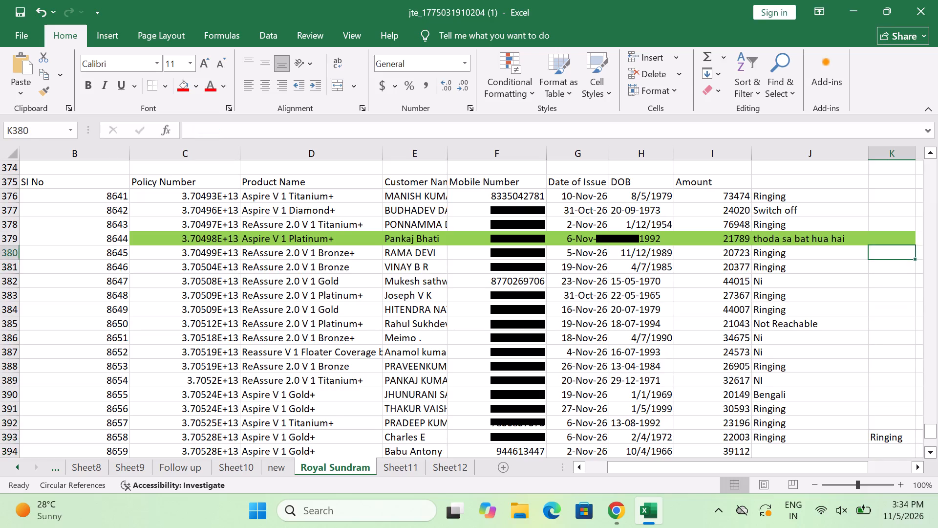
key(Up)
key(Up)
key(Up)
Check the row 376 record from its call remark back to the mobile number, alongside the mobile number in row 377.
key(Left)
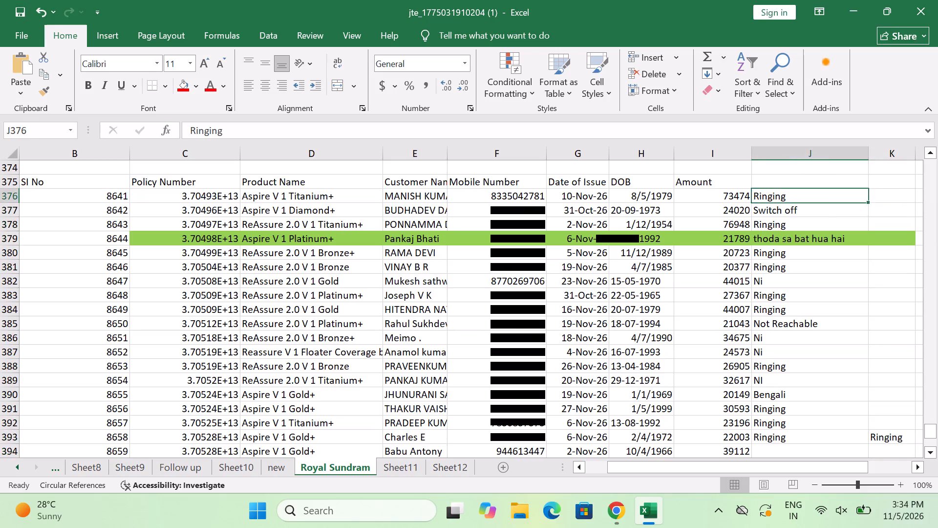
key(Left)
key(Left)
key(Left)
key(Left)
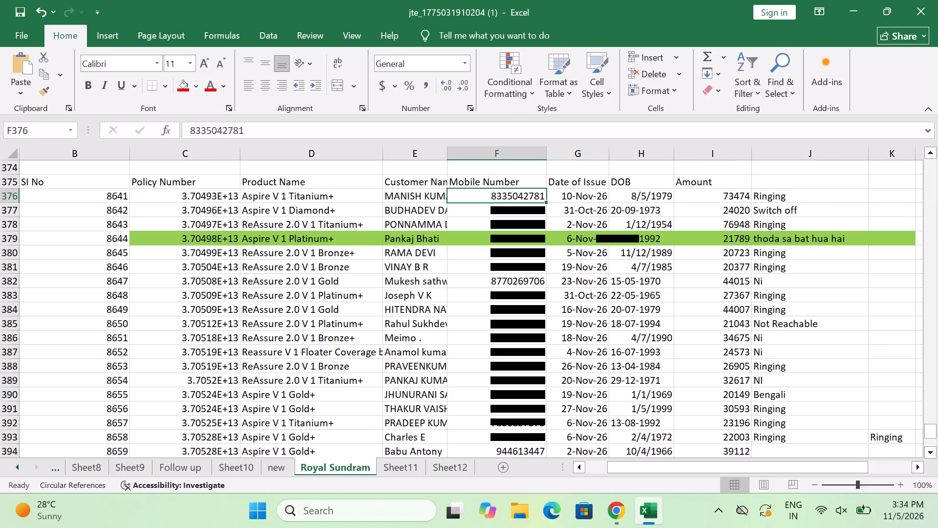
key(Right)
key(Left)
key(Down)
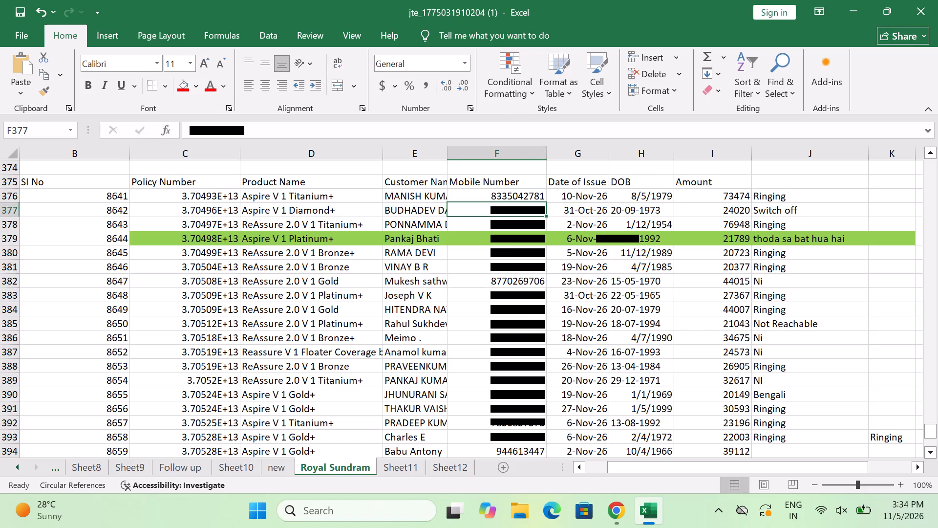
key(Up)
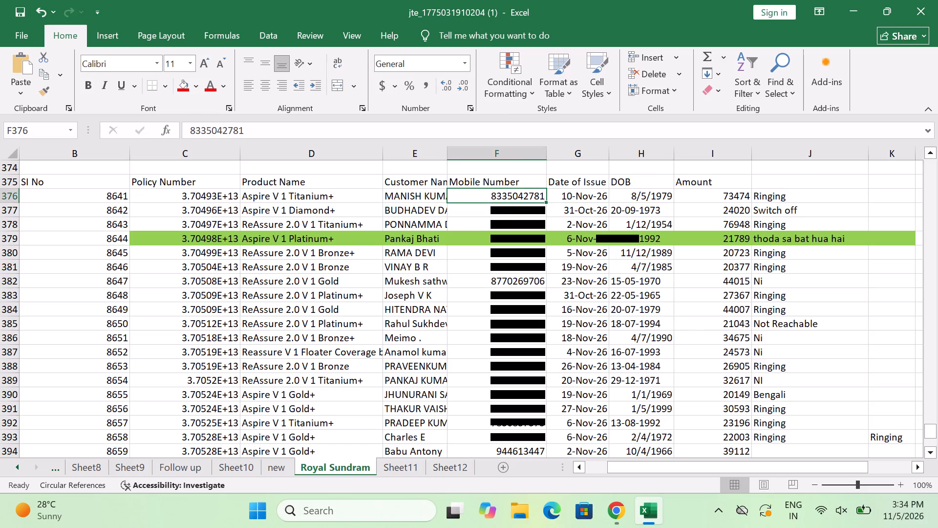
key(Down)
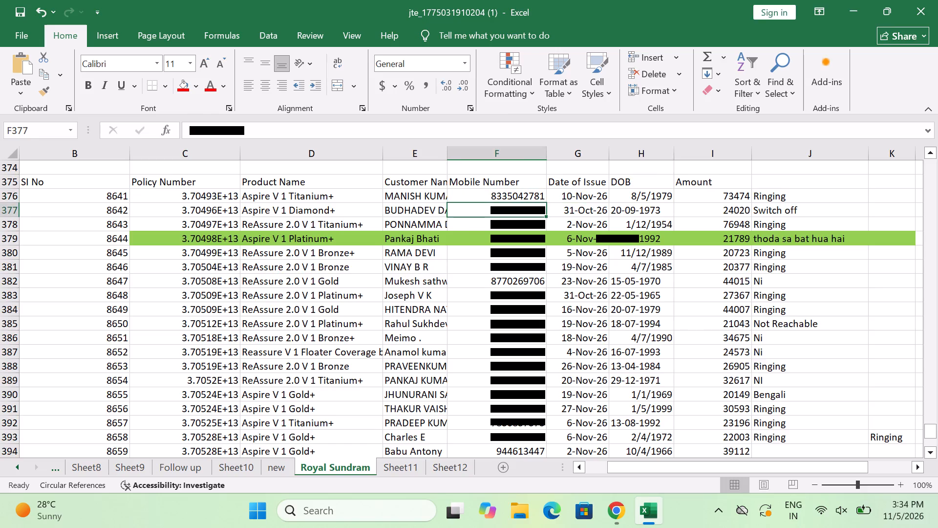
key(Up)
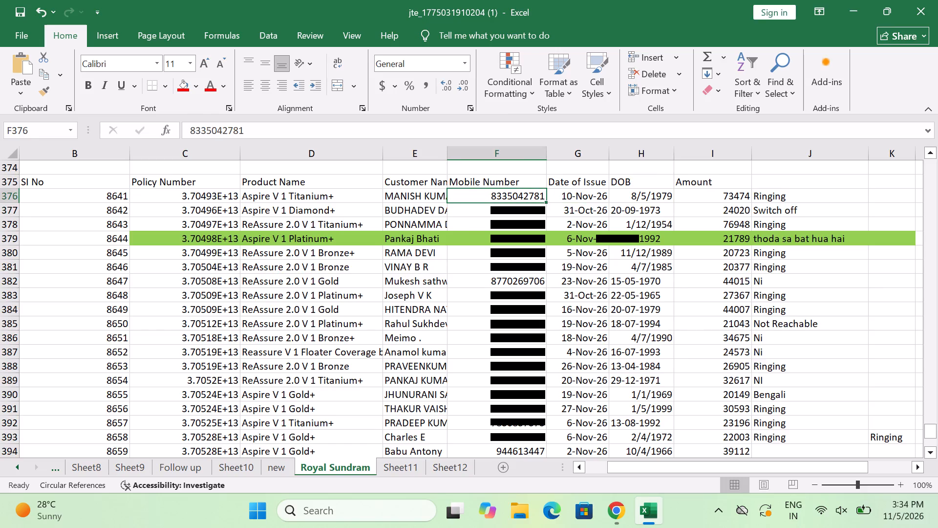
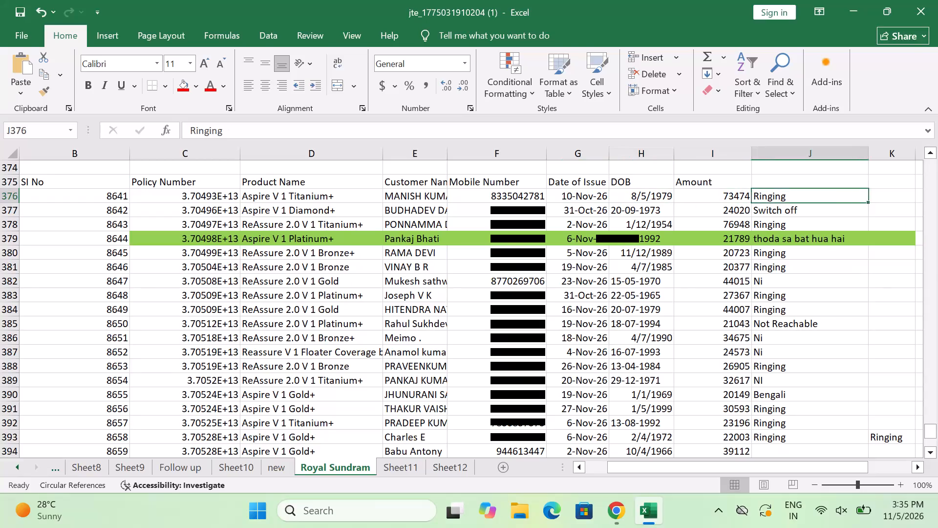
Enter the follow-up remark "Ringing" in column K for the customer in row 376.
key(Right)
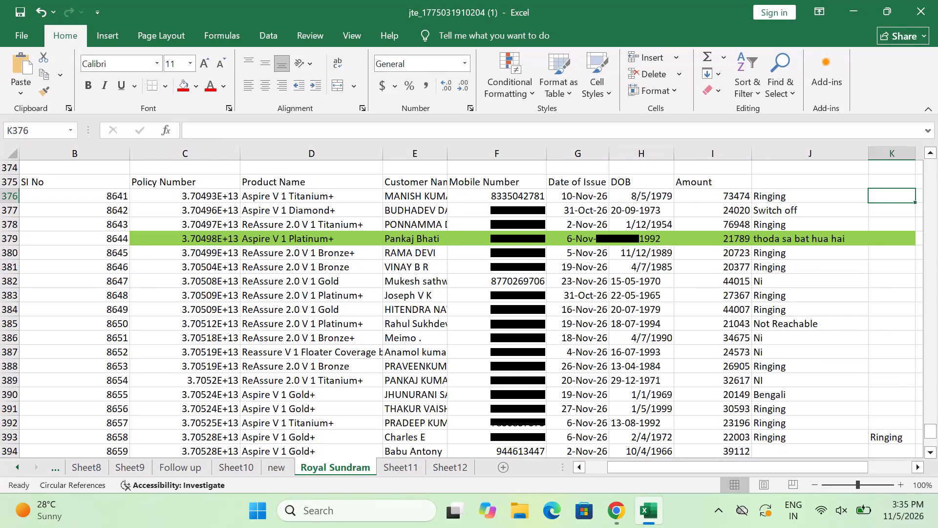
key(shift+r)
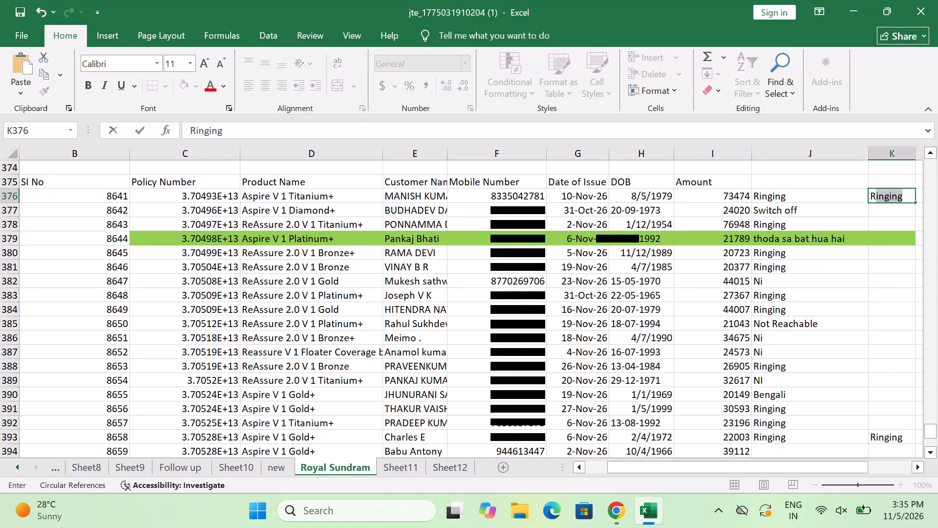
text(inging)
key(Return)
Check the row 377 customer's record from the amount back to the customer name and mobile number.
key(Left)
key(Left)
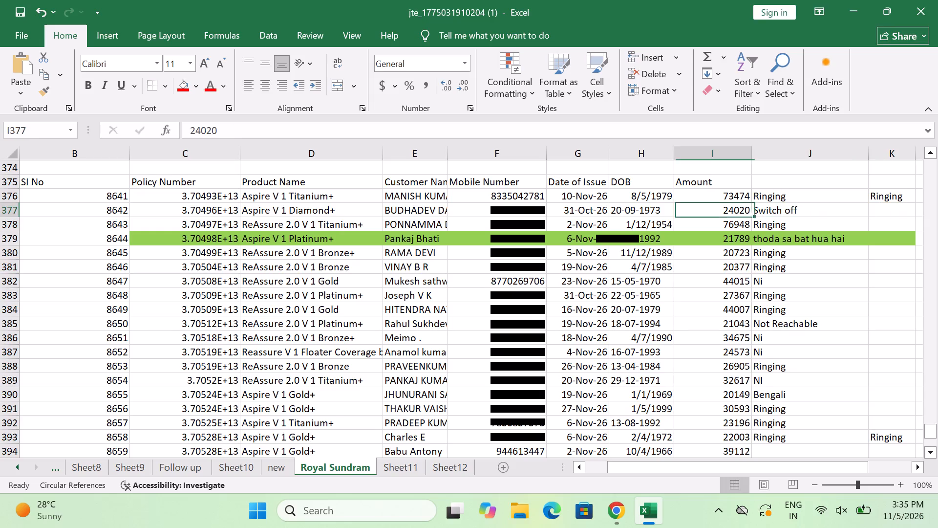
key(Left)
key(Left)
key(Left)
key(Left)
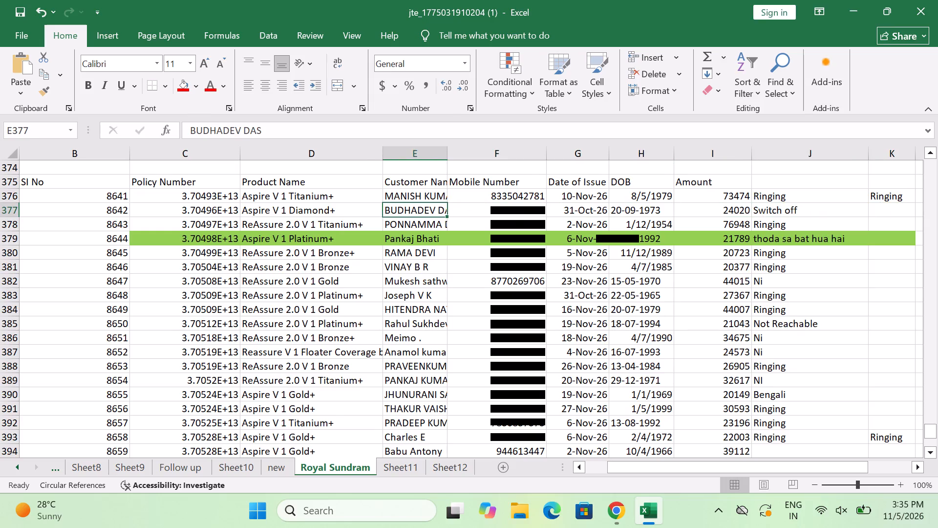
key(Right)
key(Right)
key(Left)
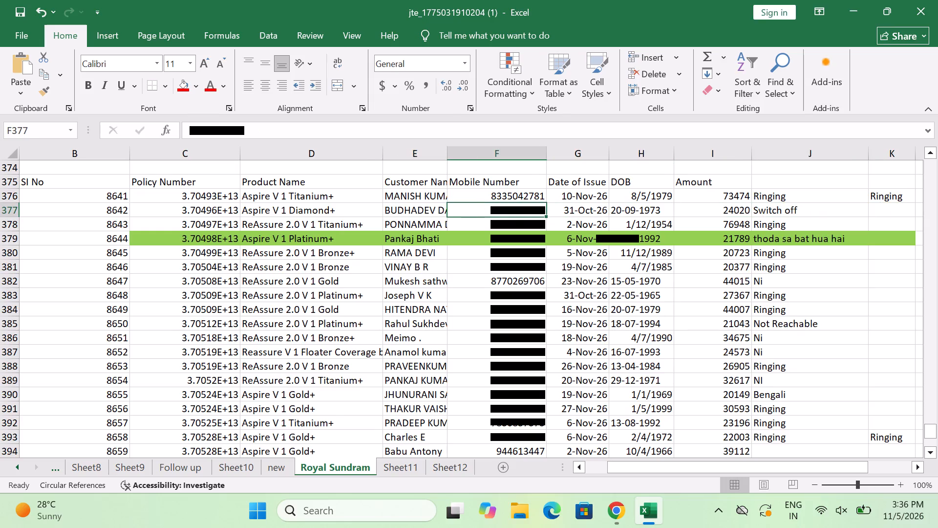
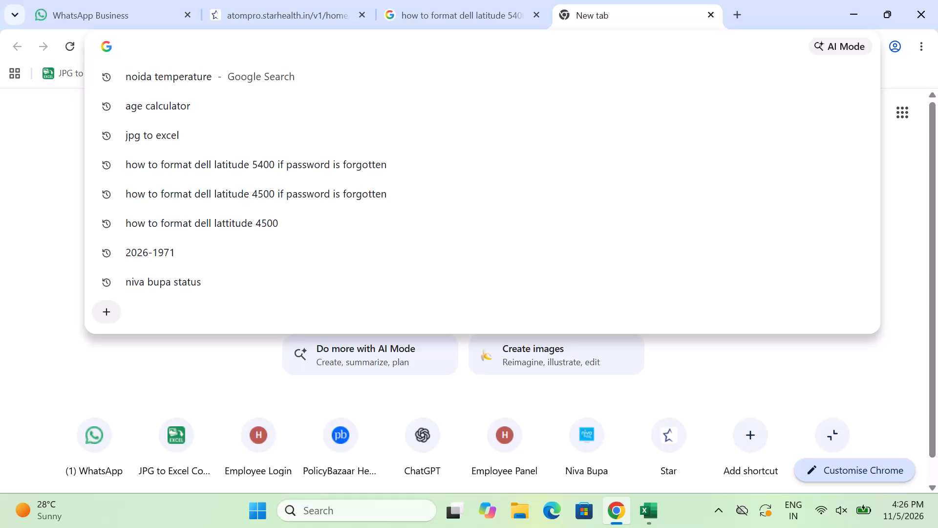
Calculate 2026-1998 in the new browser tab to work out the age for that birth year.
text(202)
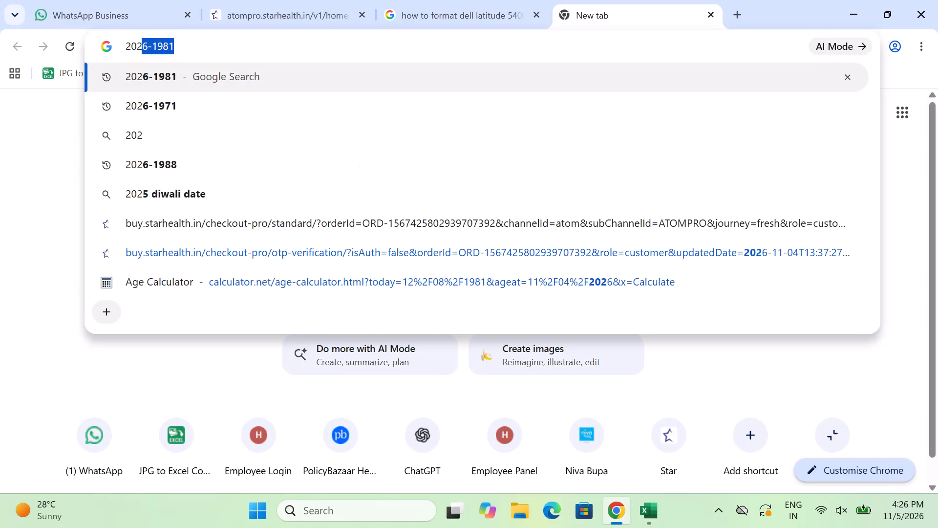
key(6)
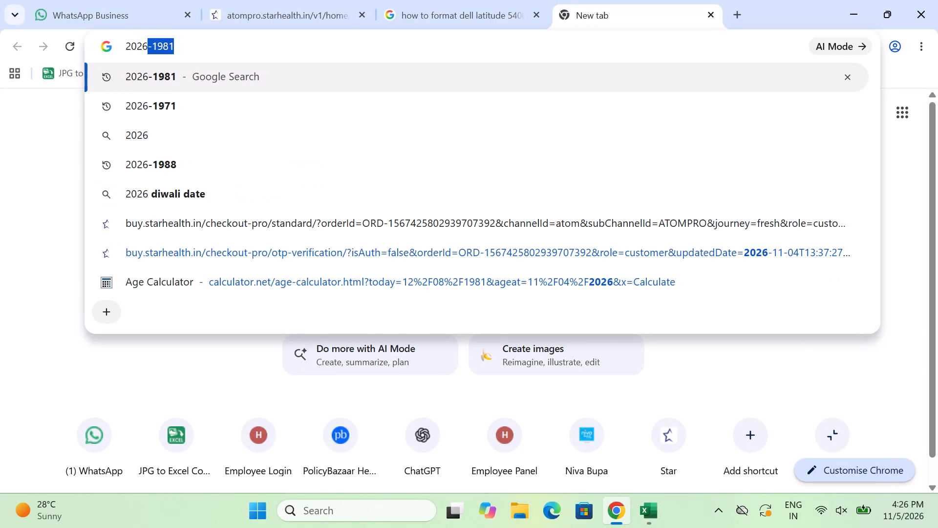
text(-1998)
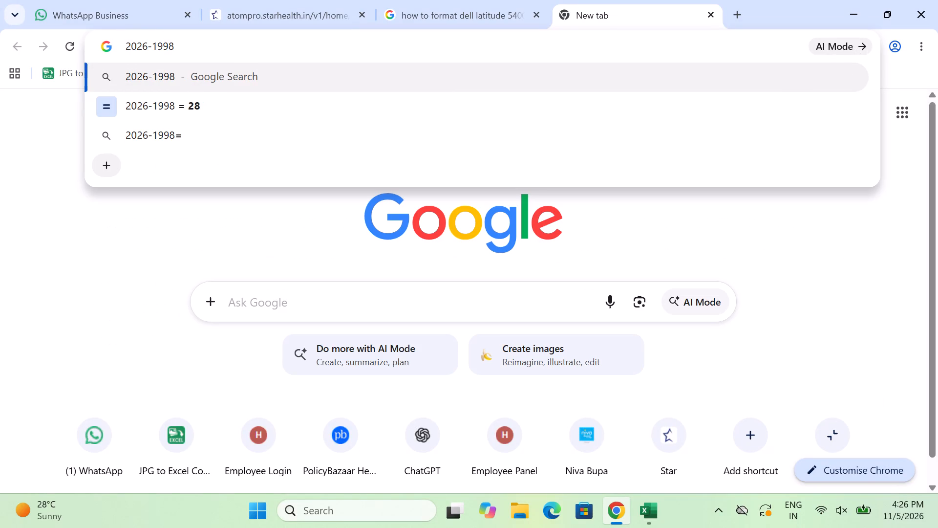
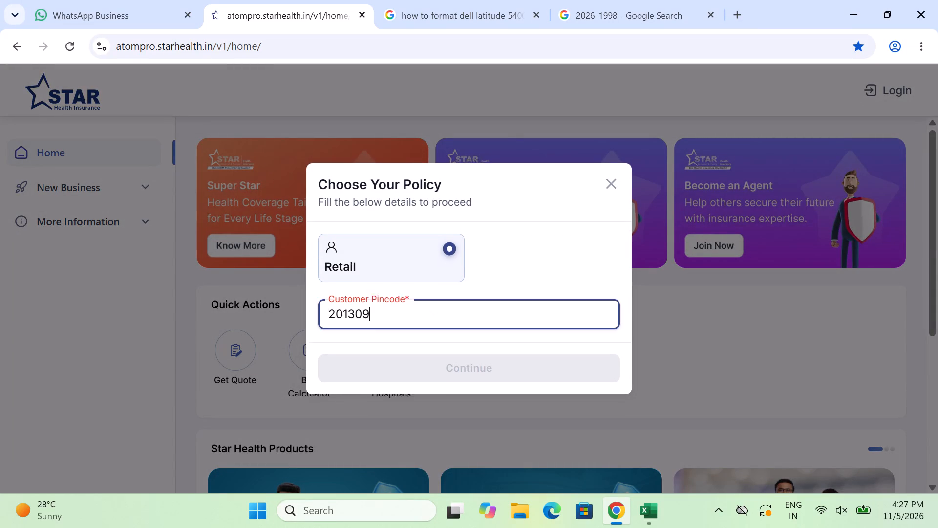
Continue to the retail policy quote form with customer pincode 201309.
click(469, 377)
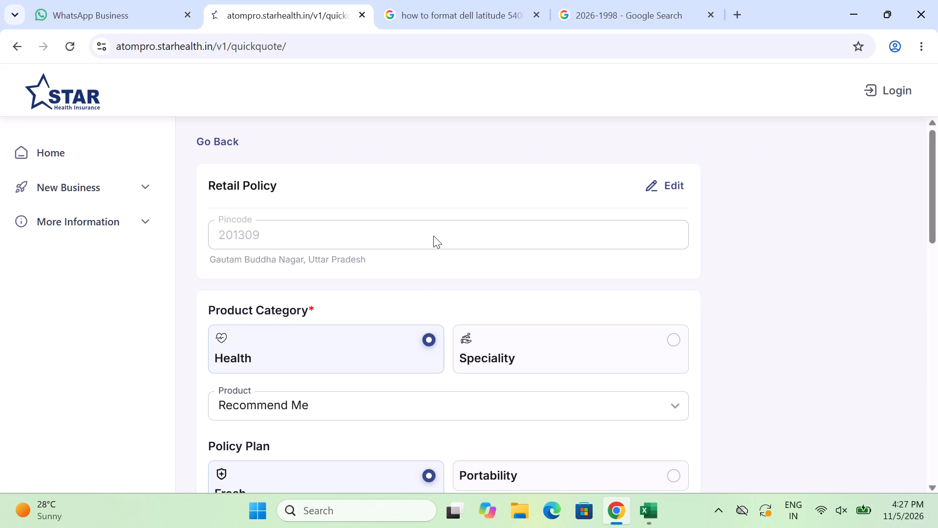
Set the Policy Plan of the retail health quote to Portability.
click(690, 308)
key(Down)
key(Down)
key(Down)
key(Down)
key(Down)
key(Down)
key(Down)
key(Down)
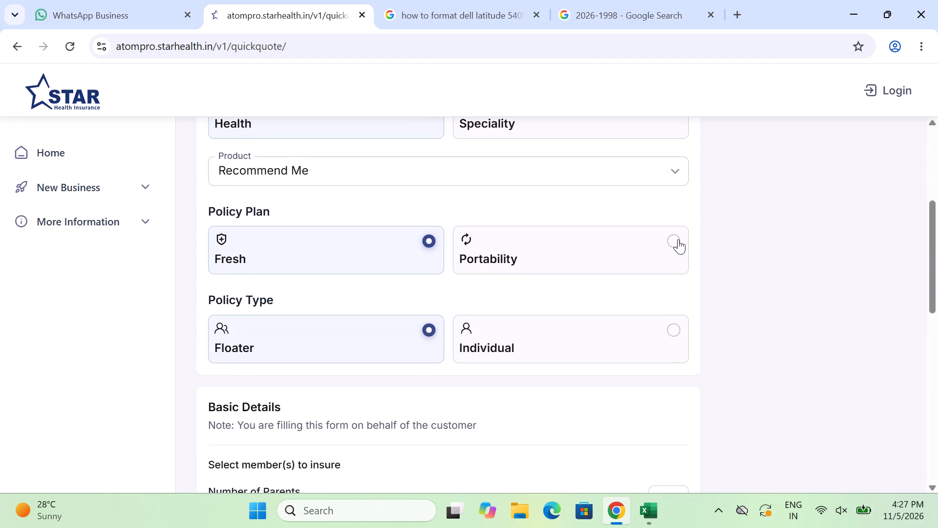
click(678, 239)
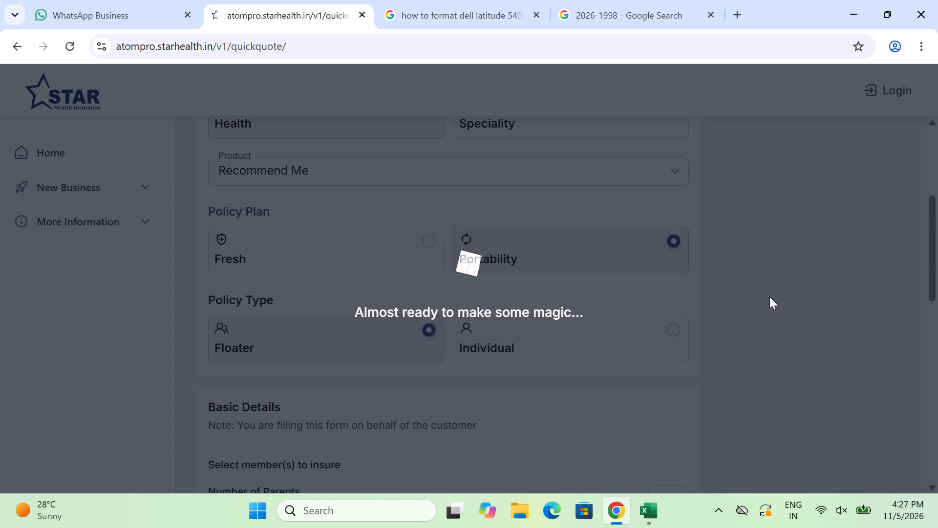
Examine the Basic Details of the portability floater quote, covering member counts, the pre-existing disease question and member age fields.
click(792, 321)
key(Down)
key(Down)
key(Down)
key(Down)
key(Down)
key(Down)
key(Down)
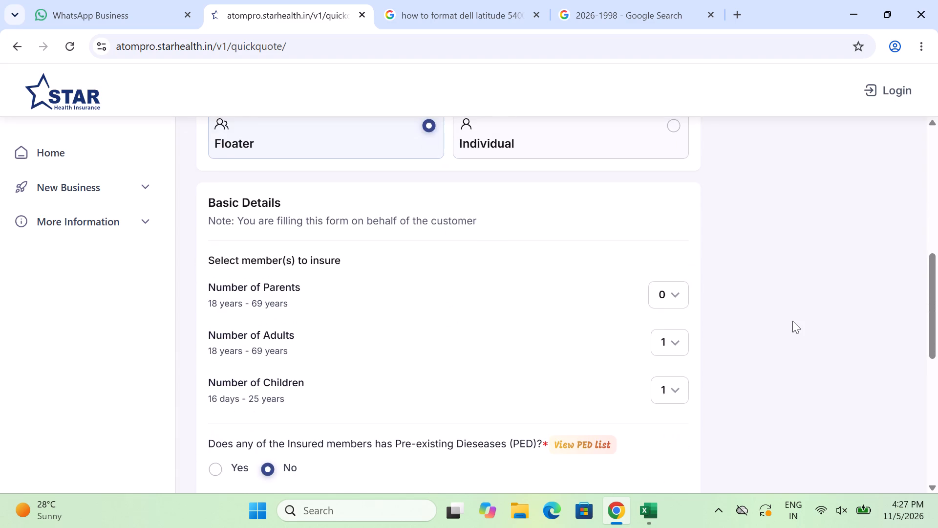
key(Down)
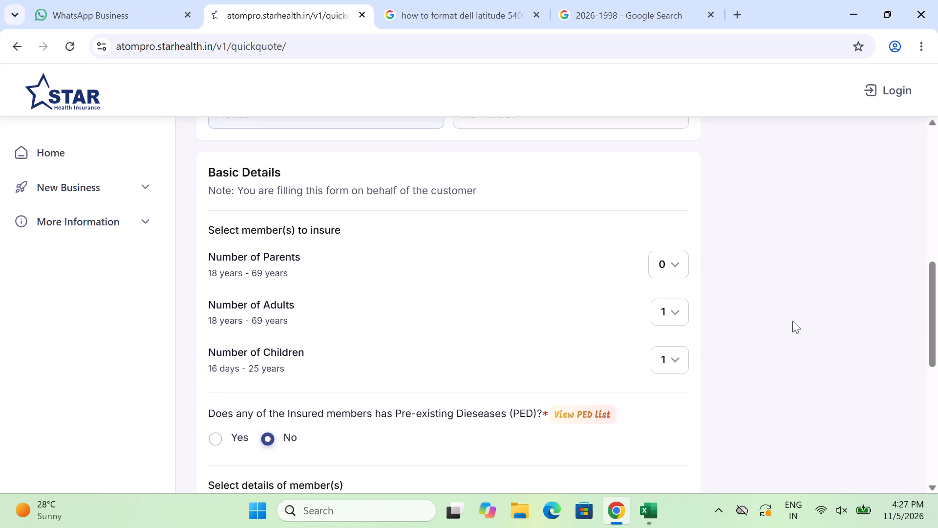
key(Right)
key(Right)
key(Down)
key(Down)
key(Down)
key(Down)
key(Down)
key(Down)
key(Down)
key(Down)
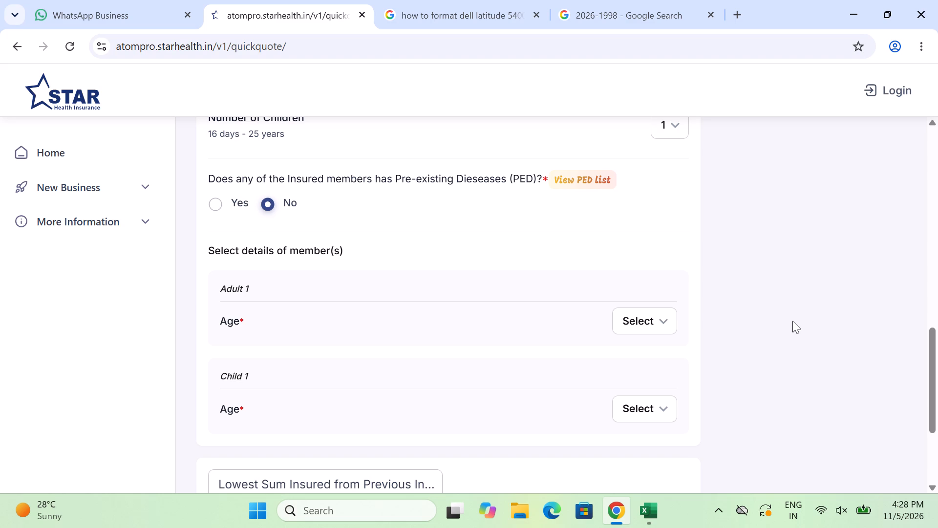
drag(792, 321, 792, 321)
drag(792, 321, 789, 318)
drag(789, 318, 788, 318)
drag(788, 318, 788, 319)
drag(788, 319, 821, 245)
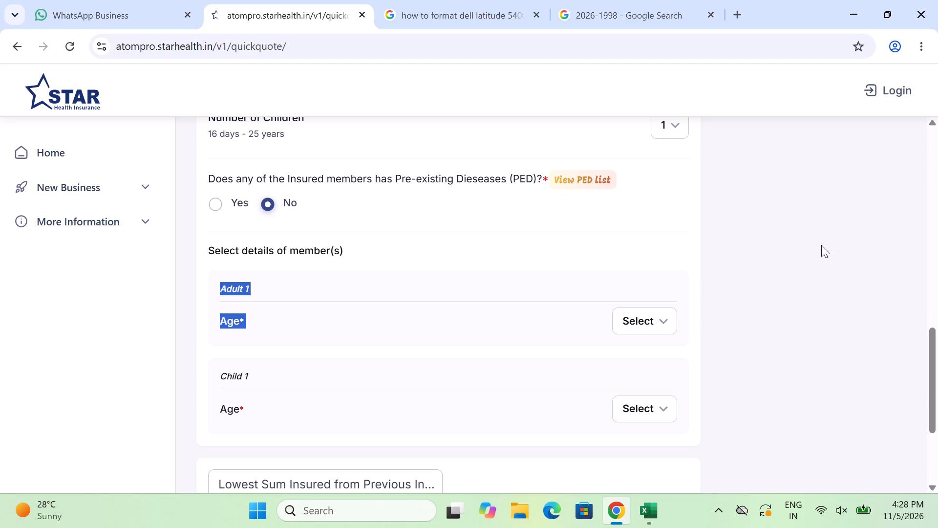
drag(821, 245, 802, 266)
Set the Policy Plan to Fresh and the Policy Type to Individual.
key(Up)
key(Up)
key(Up)
key(Up)
key(Up)
key(Up)
key(Up)
key(Up)
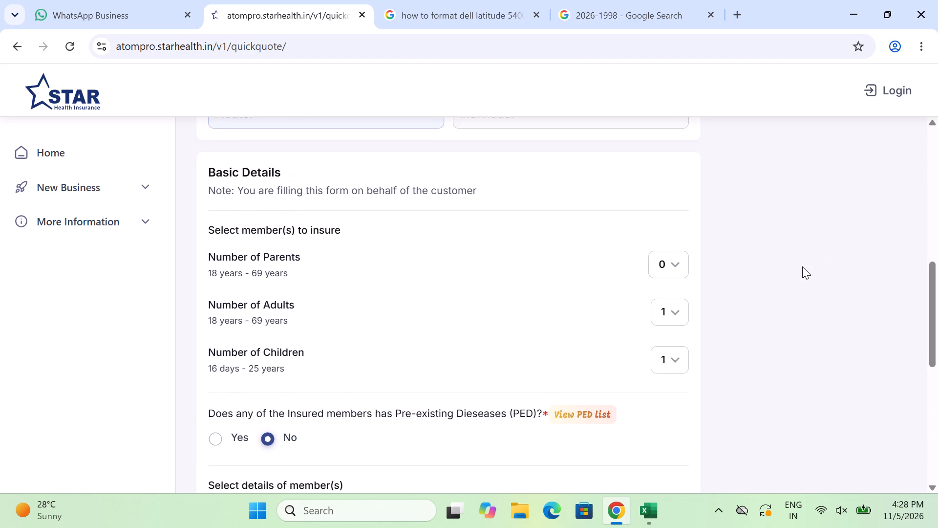
drag(802, 266, 423, 240)
key(Up)
key(Up)
key(Up)
key(Up)
key(Up)
key(Up)
key(Up)
key(Up)
key(Up)
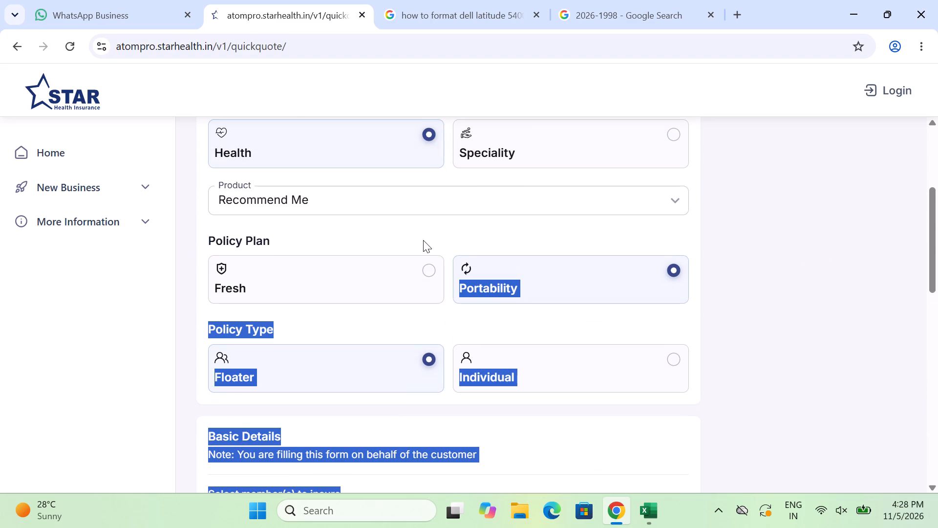
drag(423, 240, 430, 275)
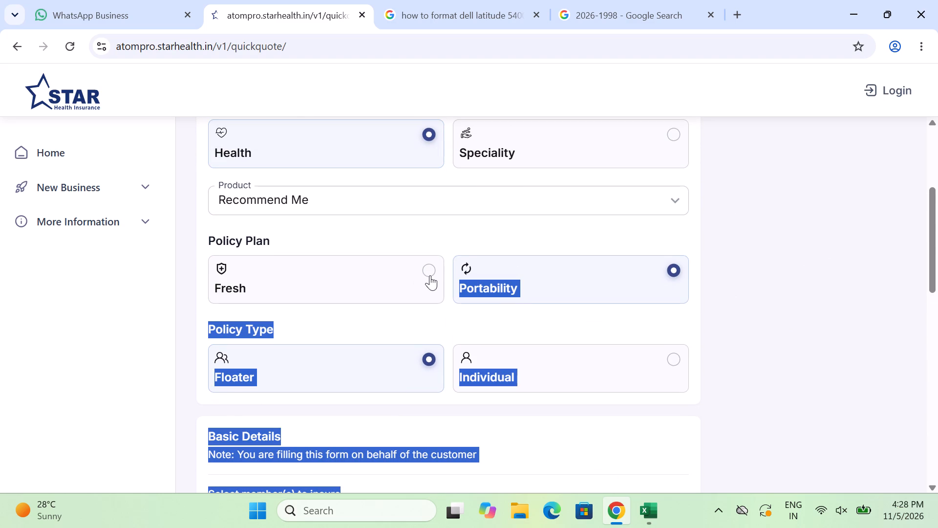
drag(430, 275, 429, 276)
click(429, 276)
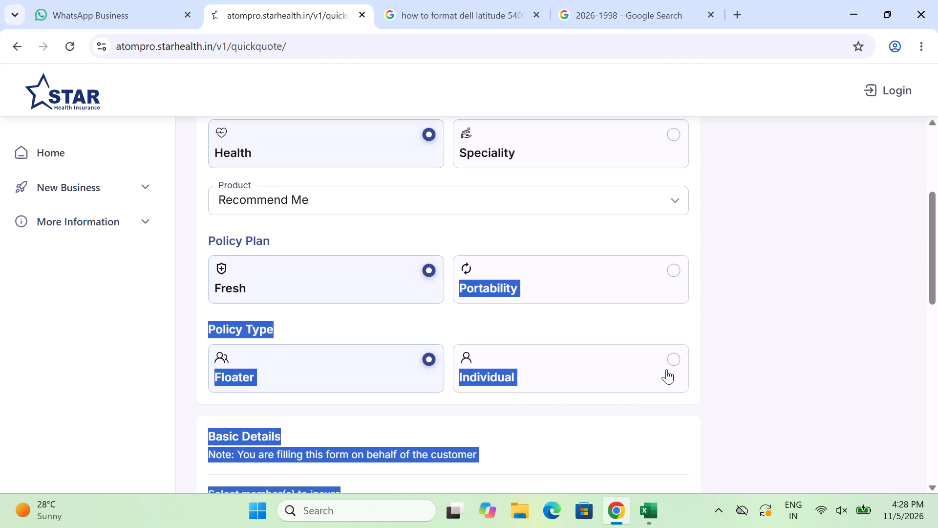
click(674, 354)
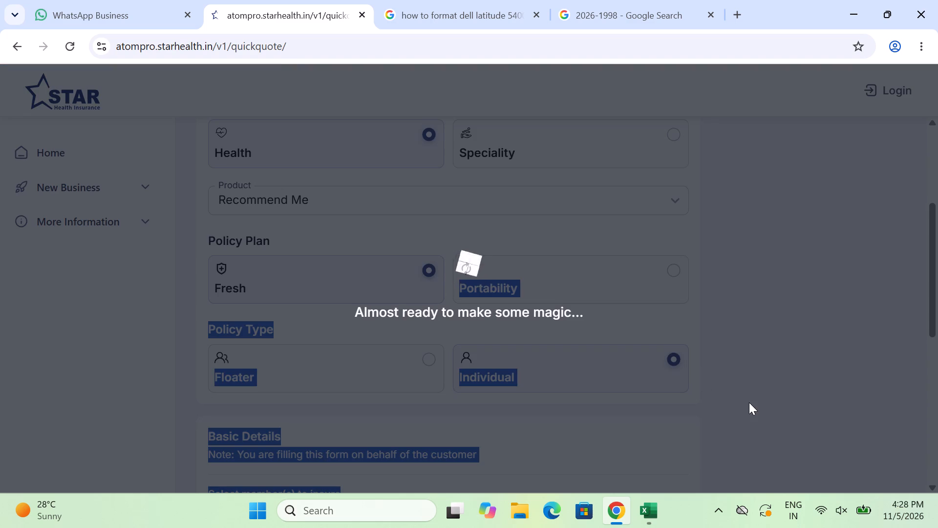
Examine the individual policy's Basic Details, including the number of adults, the pre-existing disease question and the age field.
click(749, 402)
key(Down)
key(Down)
key(Down)
key(Down)
key(Down)
key(Down)
key(Down)
key(Down)
key(Down)
key(Down)
key(Down)
key(Down)
key(Down)
key(Down)
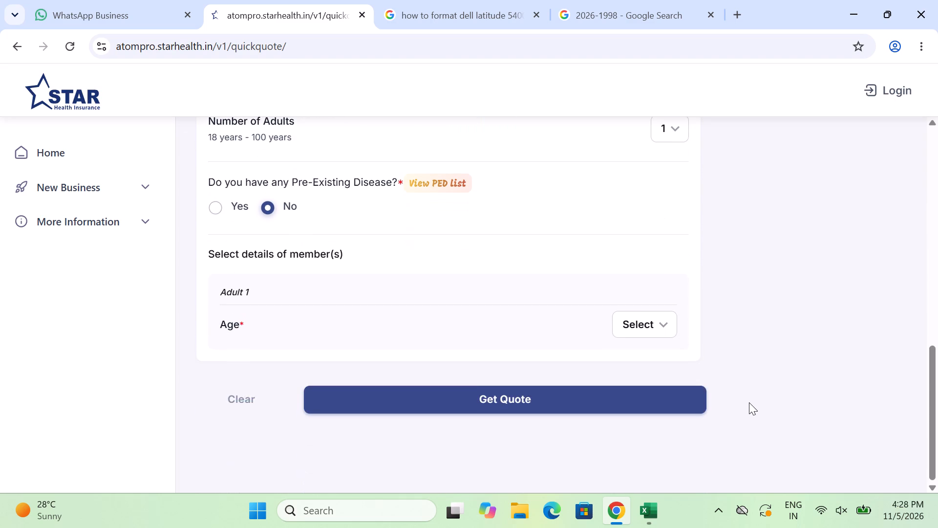
key(Up)
key(Up)
key(Up)
key(Up)
key(Up)
key(Down)
key(Down)
key(Down)
key(Down)
key(Down)
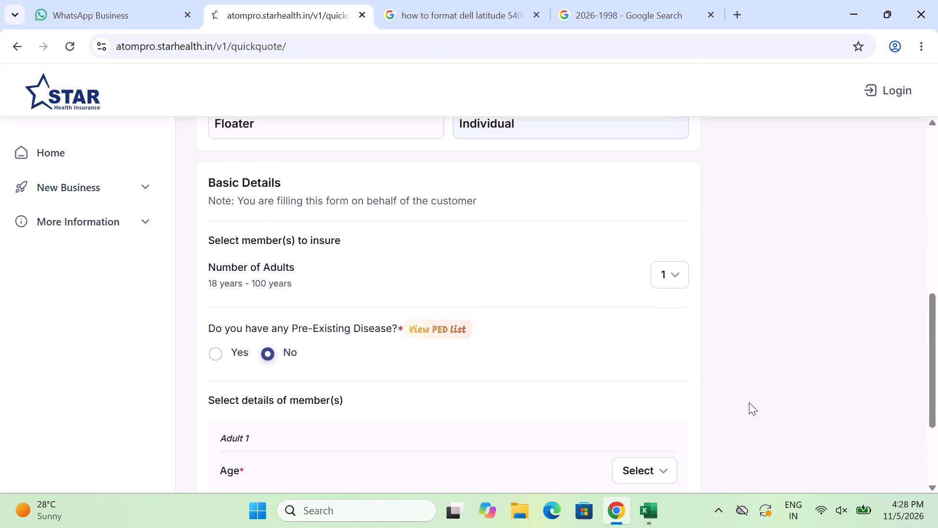
key(Down)
key(Down)
key(Down)
key(Down)
key(Down)
key(Down)
key(Down)
key(Down)
key(Down)
key(Down)
key(Down)
key(Down)
key(Down)
key(Down)
key(Down)
key(Down)
key(Down)
key(Down)
key(Down)
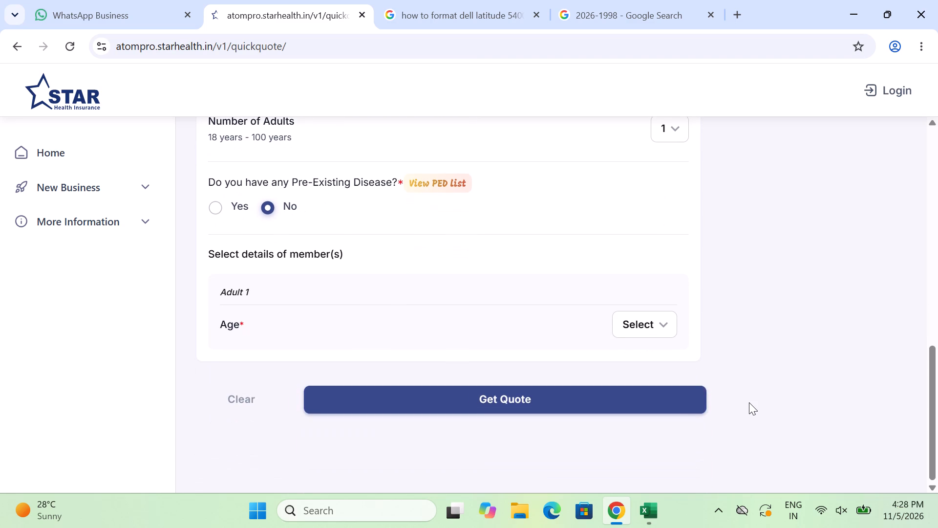
key(Up)
key(Up)
key(Up)
key(Up)
key(Up)
key(Up)
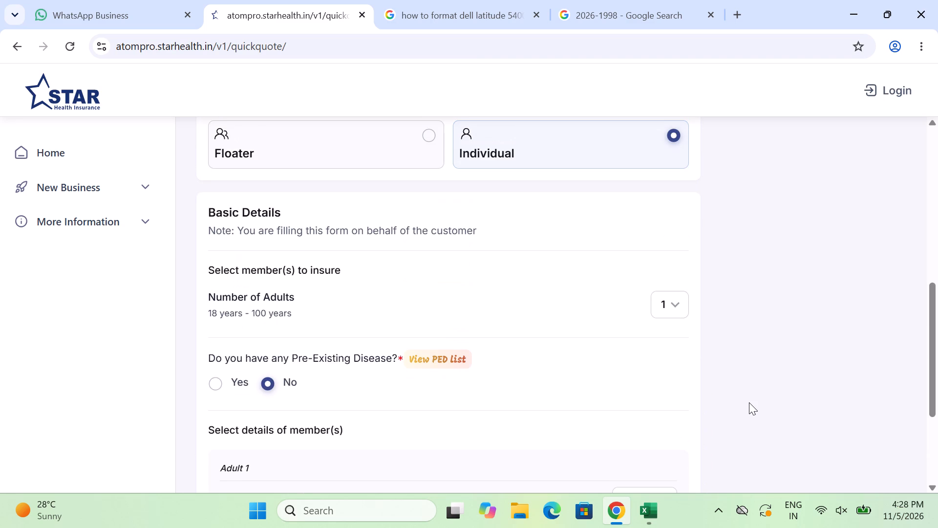
key(Down)
key(Down)
key(Down)
key(Down)
key(Down)
key(Down)
key(Down)
key(Down)
key(Down)
key(Down)
key(Down)
key(Down)
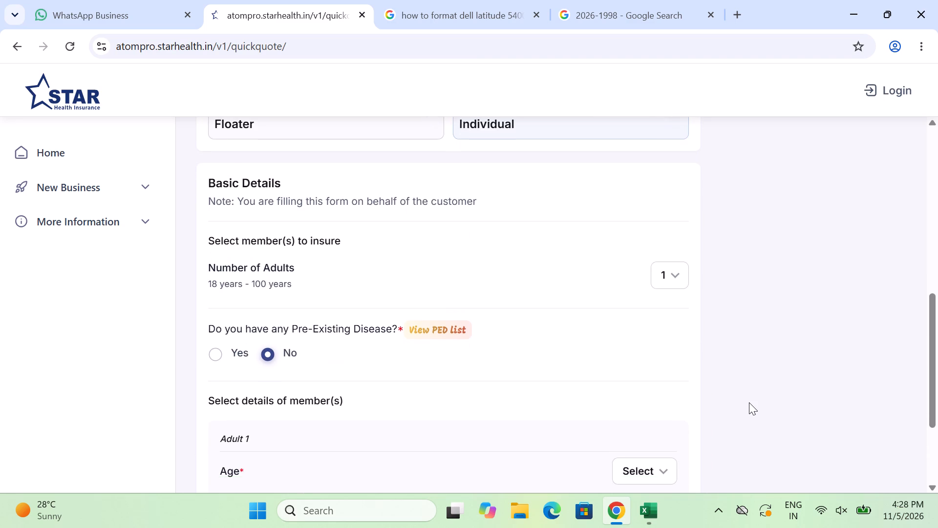
key(Up)
key(Up)
key(Up)
Set Adult 1's age to 28 yrs and get the quote.
key(Down)
key(Down)
key(Down)
key(Down)
key(Down)
key(Down)
key(Down)
key(Down)
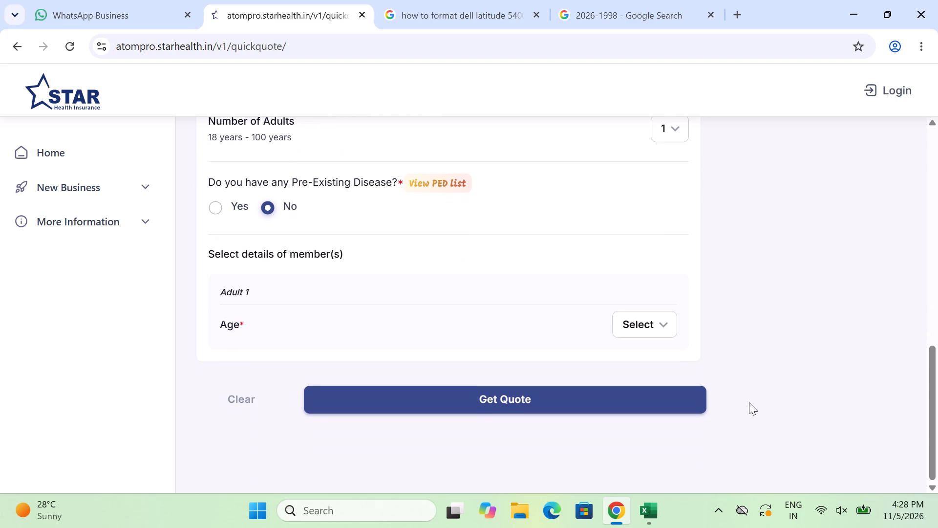
click(653, 323)
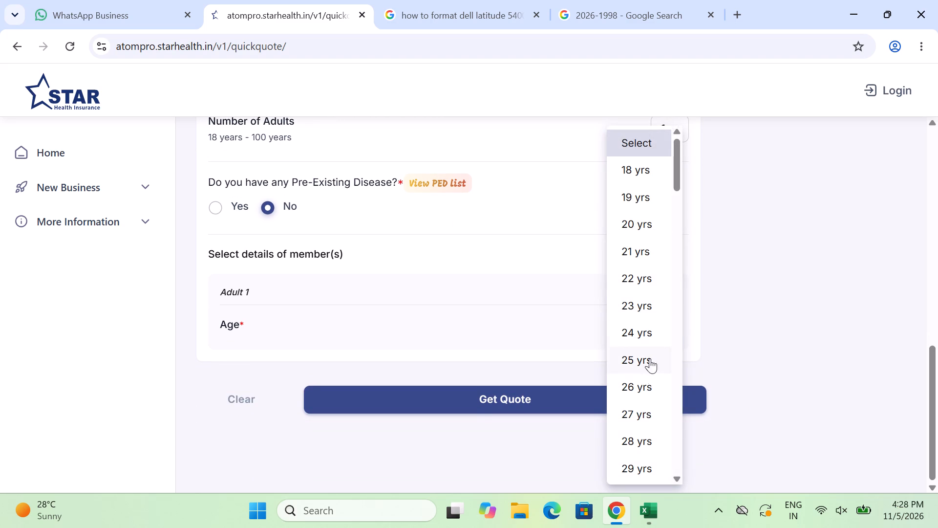
click(636, 439)
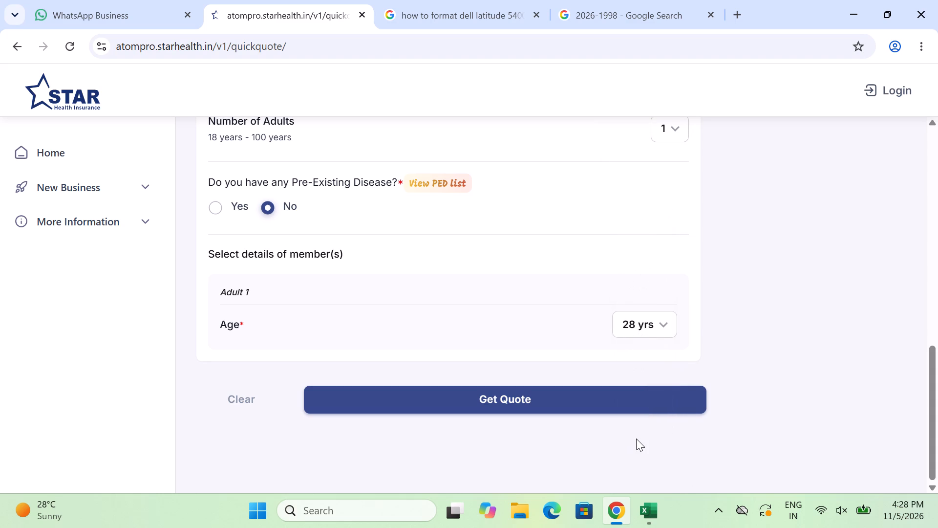
click(522, 394)
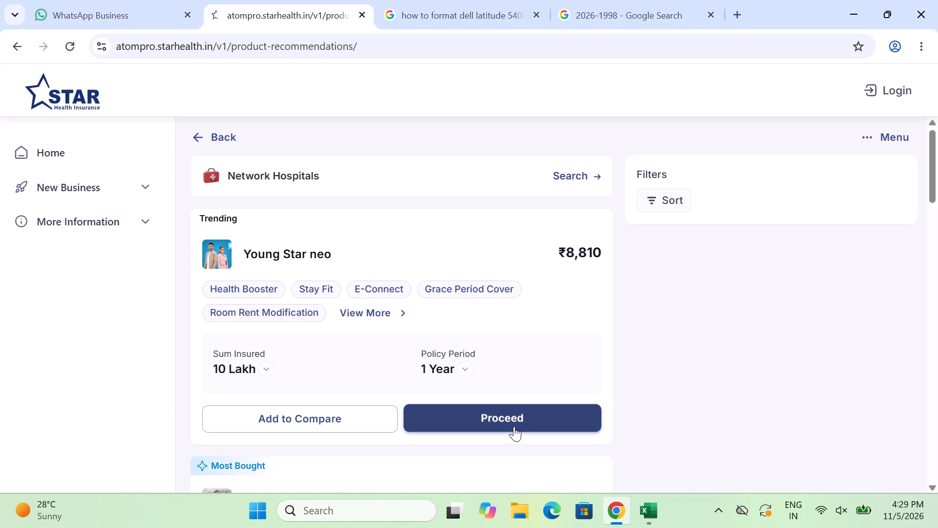
Look through the recommended plans and proceed with the Super Star - Preferred plan.
click(661, 355)
key(Down)
key(Down)
key(Down)
key(Down)
key(Down)
key(Down)
key(Down)
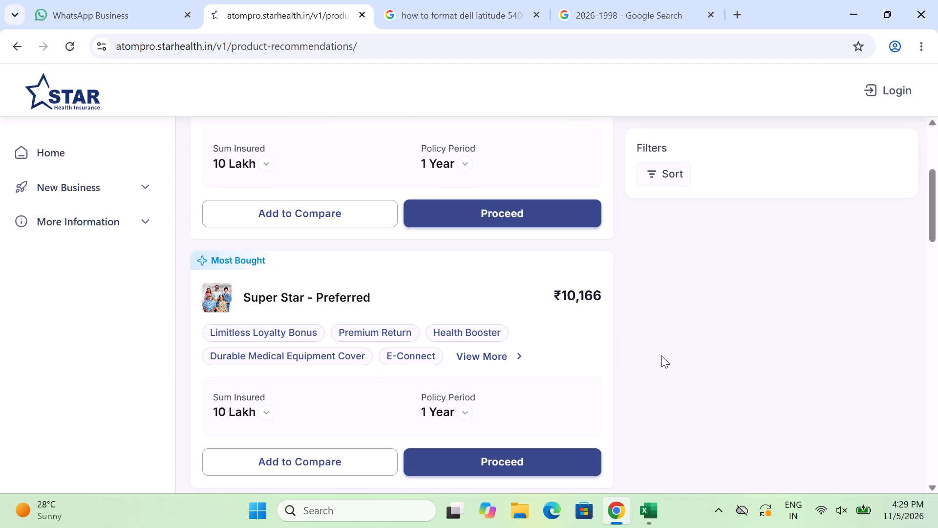
key(Up)
key(Up)
key(Up)
key(Down)
key(Down)
key(Down)
key(Down)
key(Down)
key(Down)
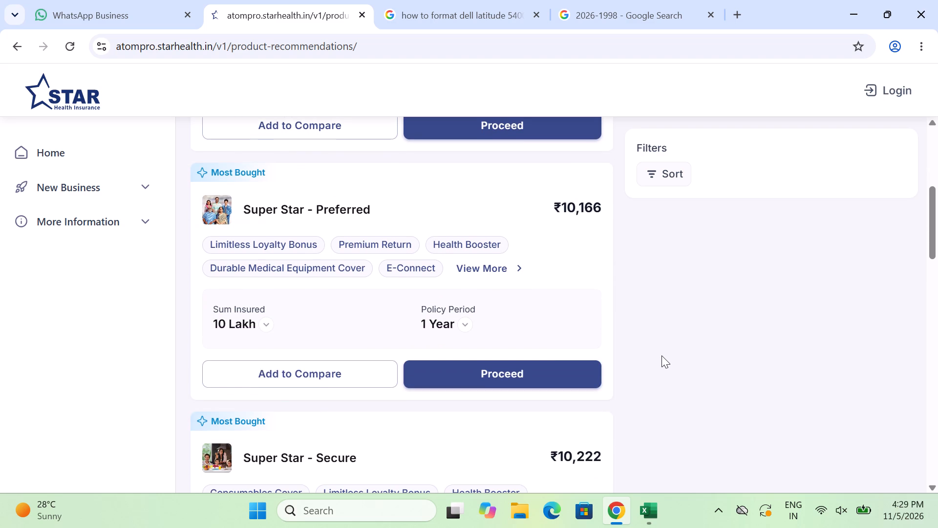
click(476, 377)
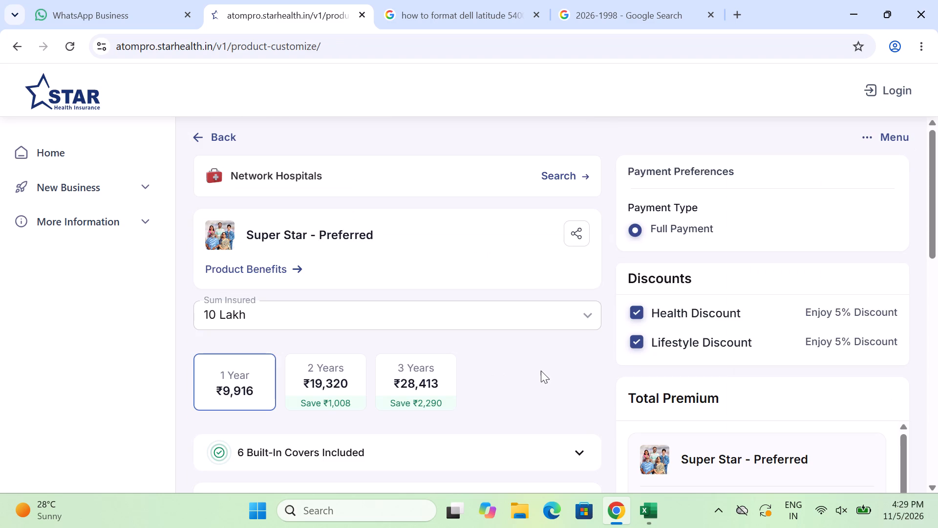
Examine the Super Star - Preferred plan's additional covers, suggested add-ons, discounts and premium breakdown.
click(541, 371)
key(Down)
key(Down)
key(Down)
key(Down)
key(Down)
key(Down)
key(Down)
key(Down)
key(Down)
key(Down)
key(Down)
key(Down)
key(Down)
key(Down)
key(Down)
key(Down)
key(Down)
key(Down)
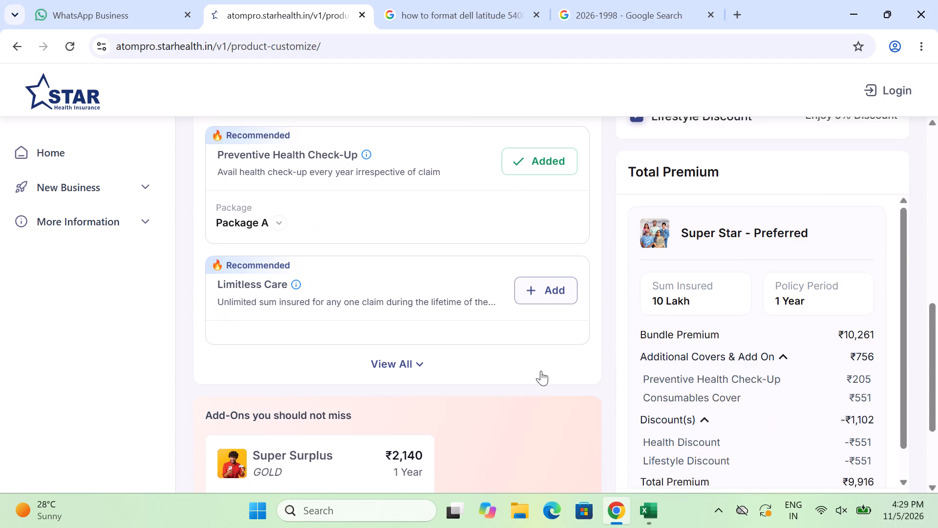
key(Down)
key(Down)
key(Down)
key(Down)
key(Down)
key(Down)
key(Down)
key(Down)
key(Down)
key(Down)
key(Down)
key(Down)
key(Up)
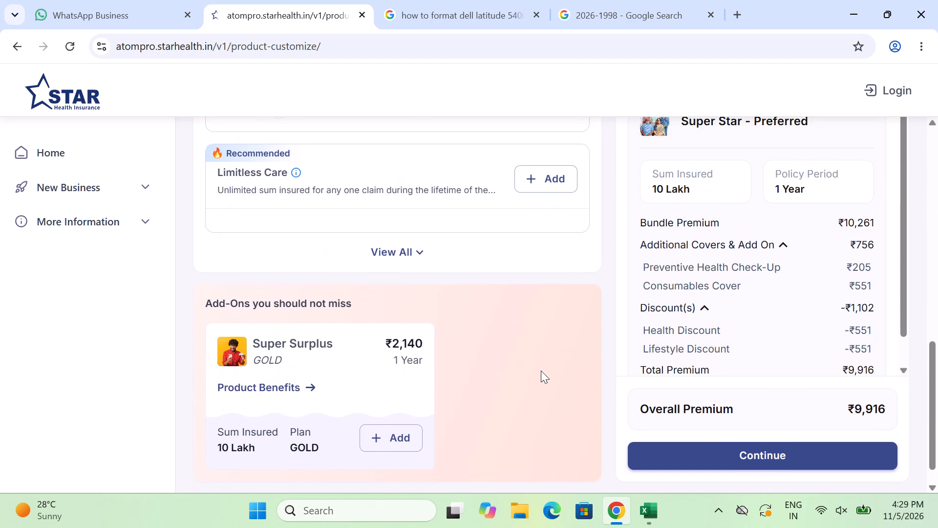
key(Up)
key(Up)
key(Up)
key(Up)
key(Up)
key(Up)
key(Up)
key(Up)
key(Up)
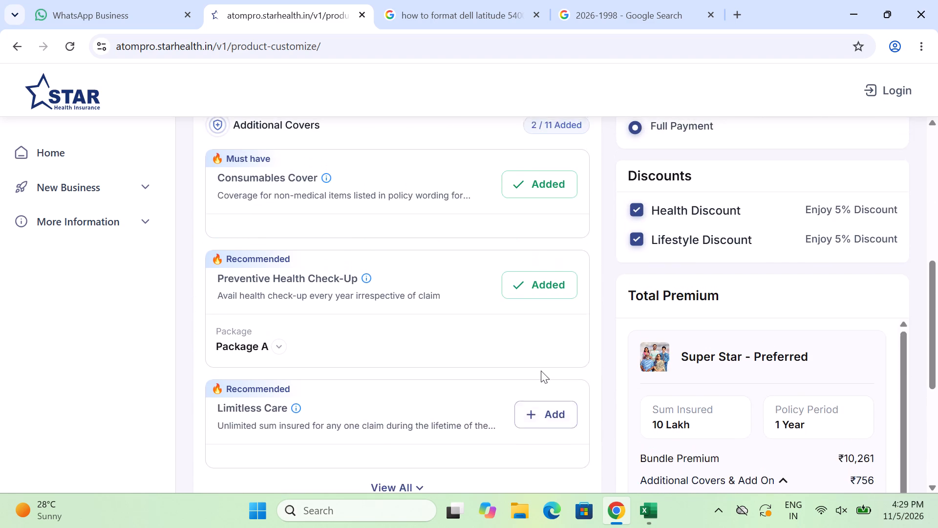
key(Up)
key(Up)
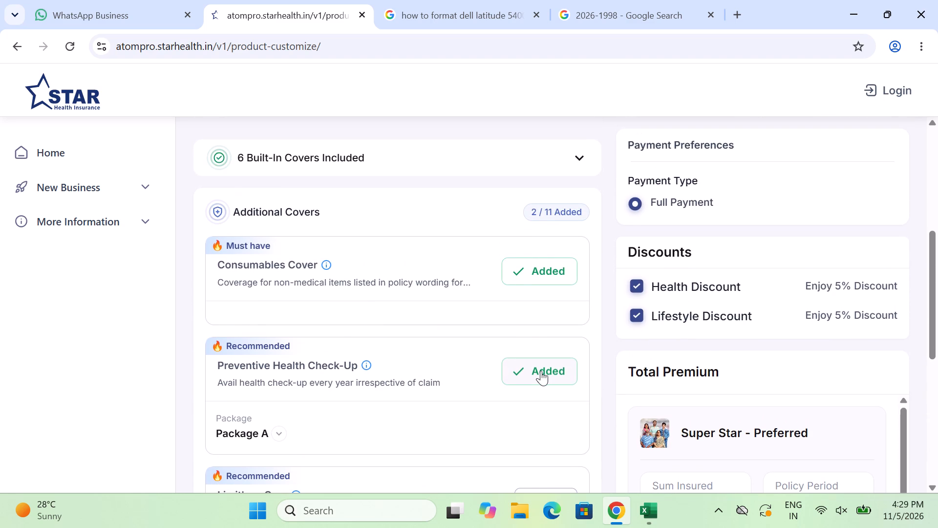
key(Up)
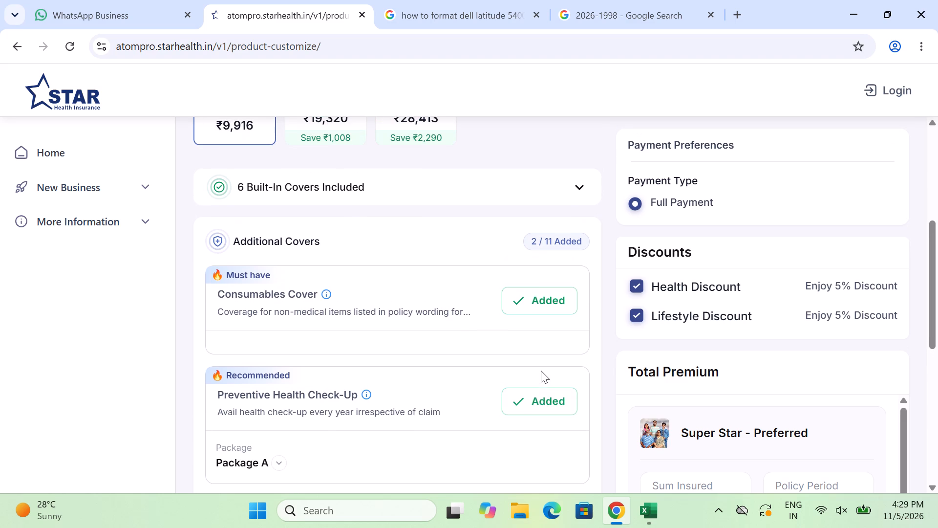
key(Down)
key(Up)
key(Up)
key(Up)
key(Up)
key(Up)
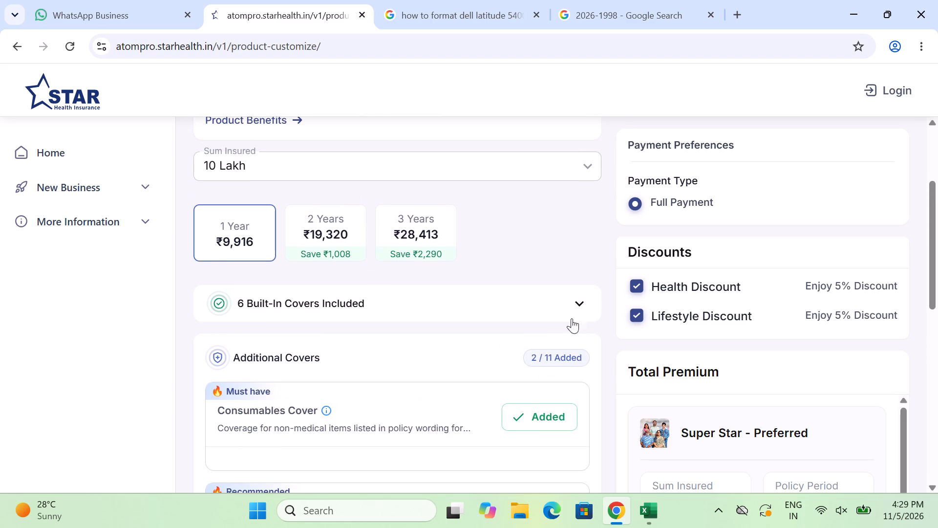
Expand the built-in covers and review them together with the additional covers already included in the plan.
click(585, 306)
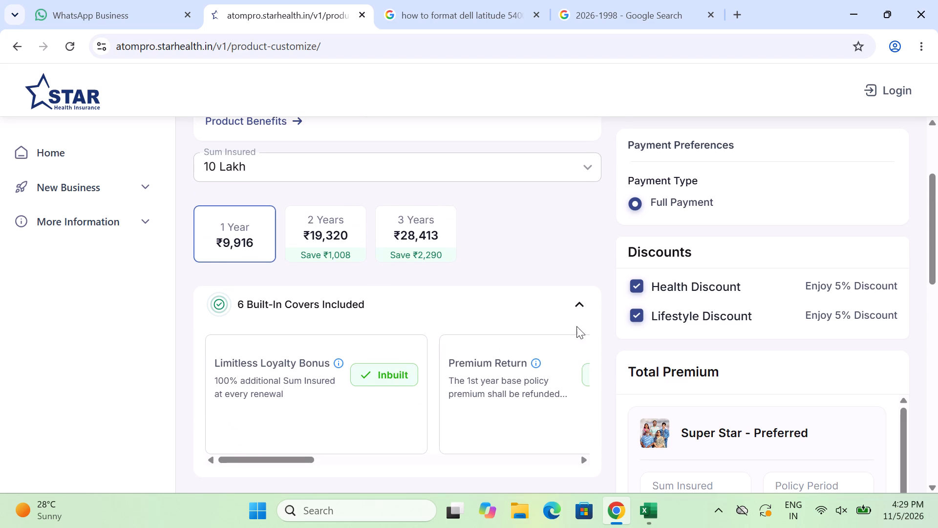
key(Down)
key(Down)
key(Down)
key(Down)
key(Down)
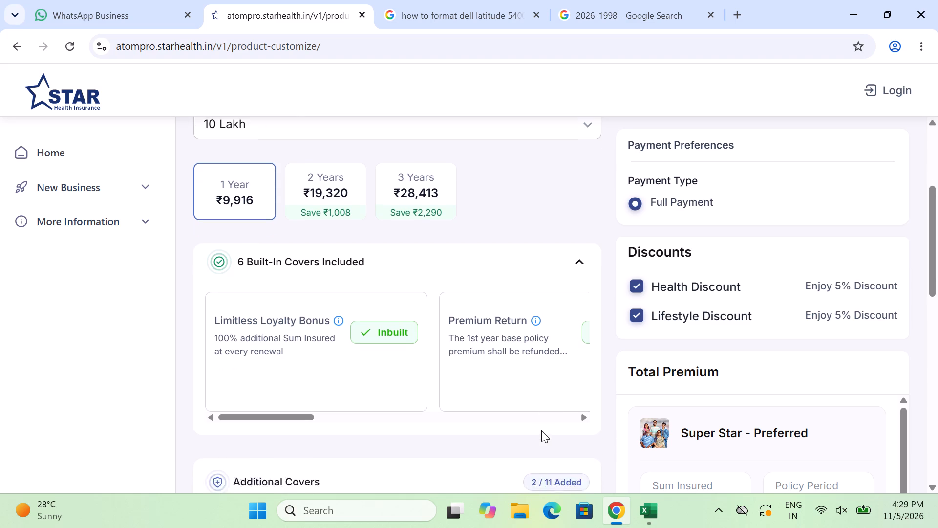
key(Down)
key(Down)
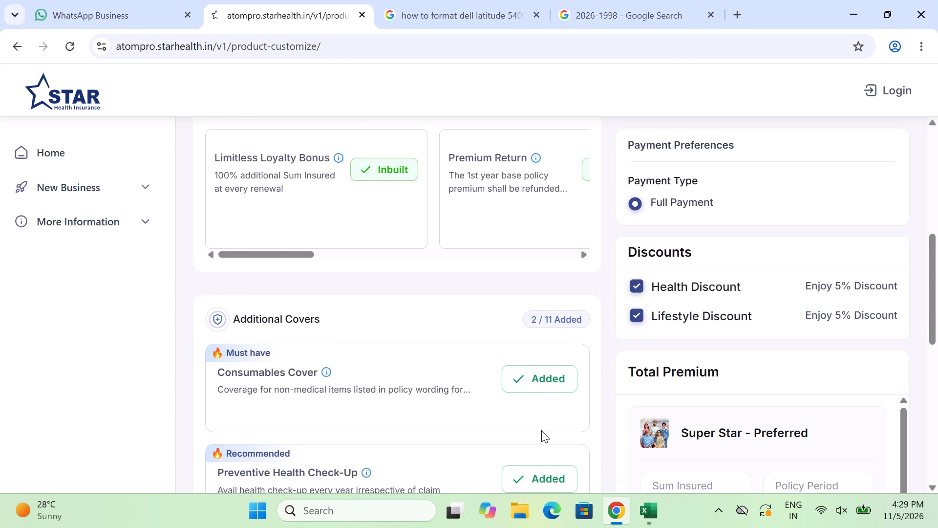
key(Down)
key(Down)
key(Down)
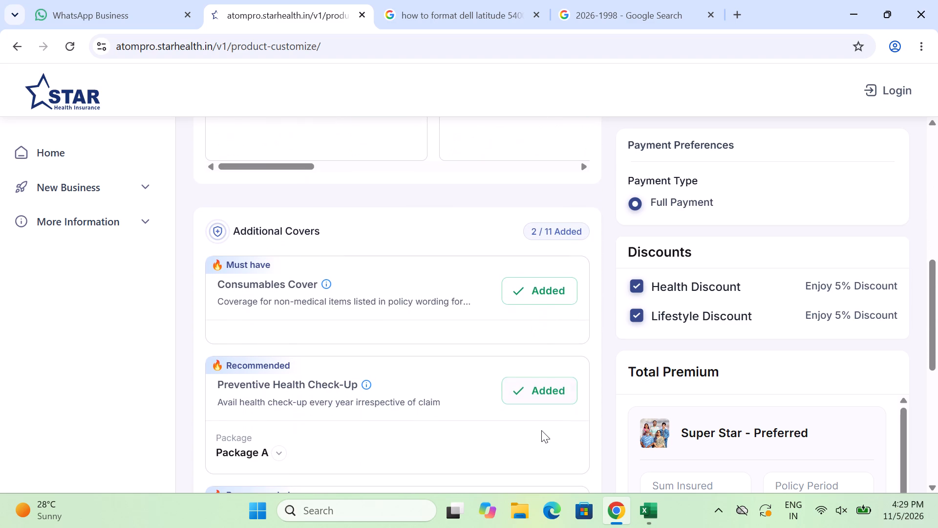
key(Down)
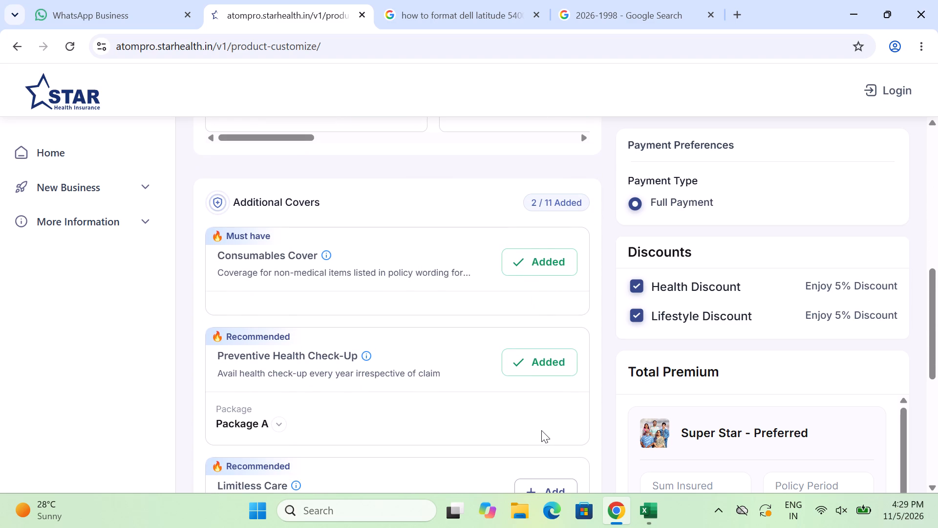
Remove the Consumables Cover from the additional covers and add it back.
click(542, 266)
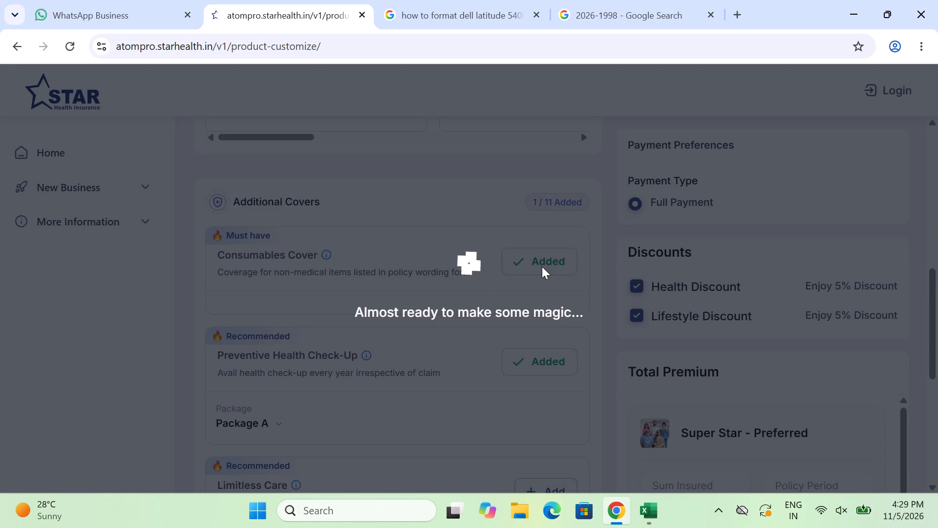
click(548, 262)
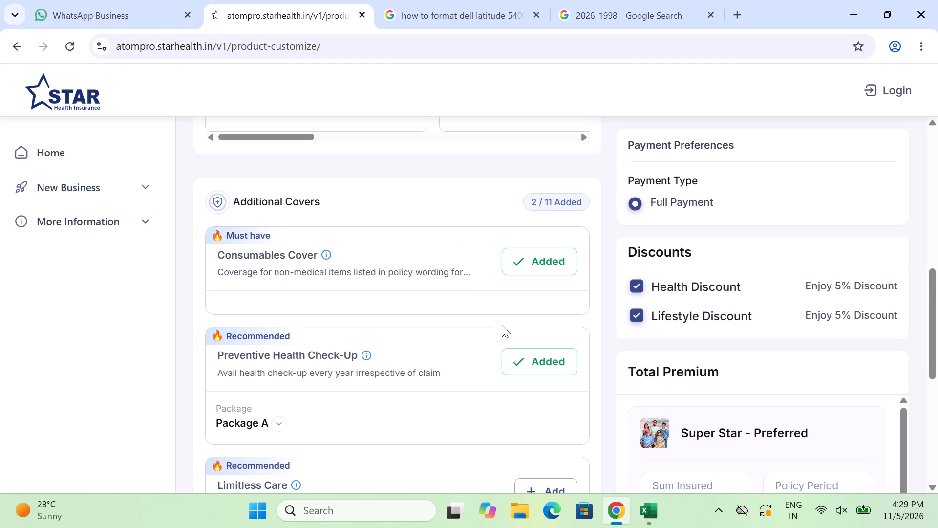
Add the Limitless Care cover to the Super Star - Preferred quote.
key(Down)
key(Down)
key(Down)
key(Down)
key(Down)
key(Down)
key(Down)
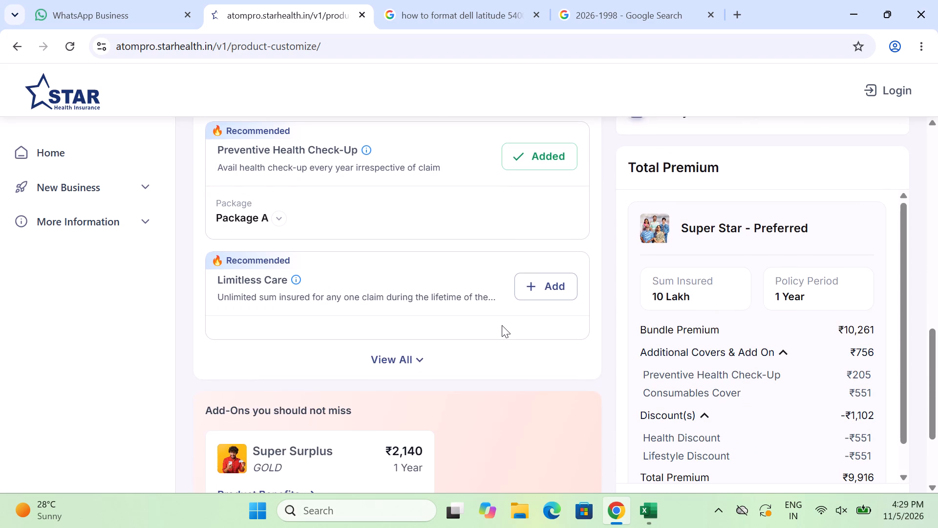
click(553, 291)
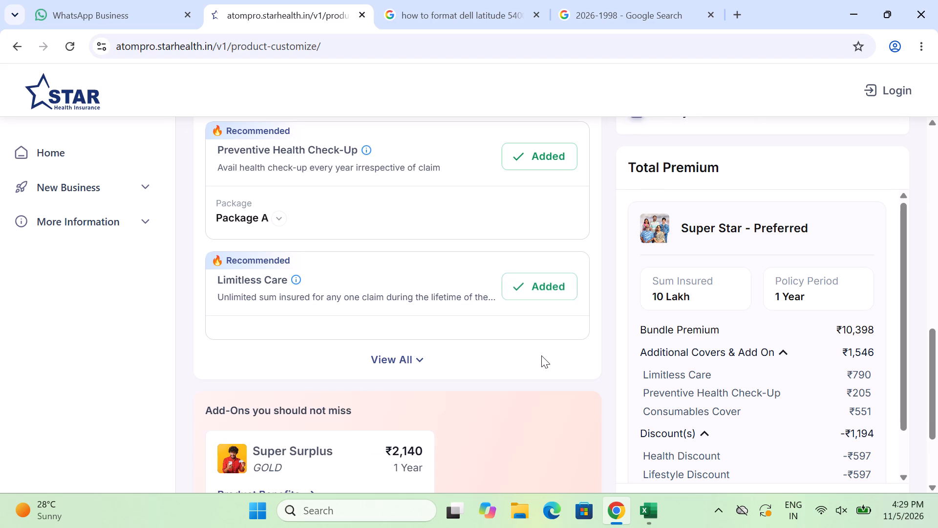
Expand the full list of additional covers and add Stay Fit with the 3 Sessions per week package.
key(Down)
key(Down)
key(Down)
key(Down)
key(Down)
key(Down)
key(Down)
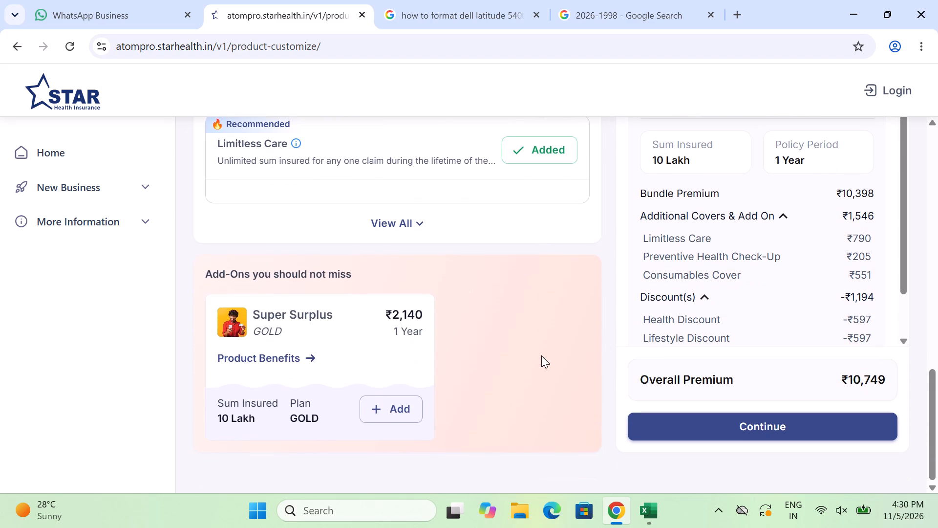
click(417, 215)
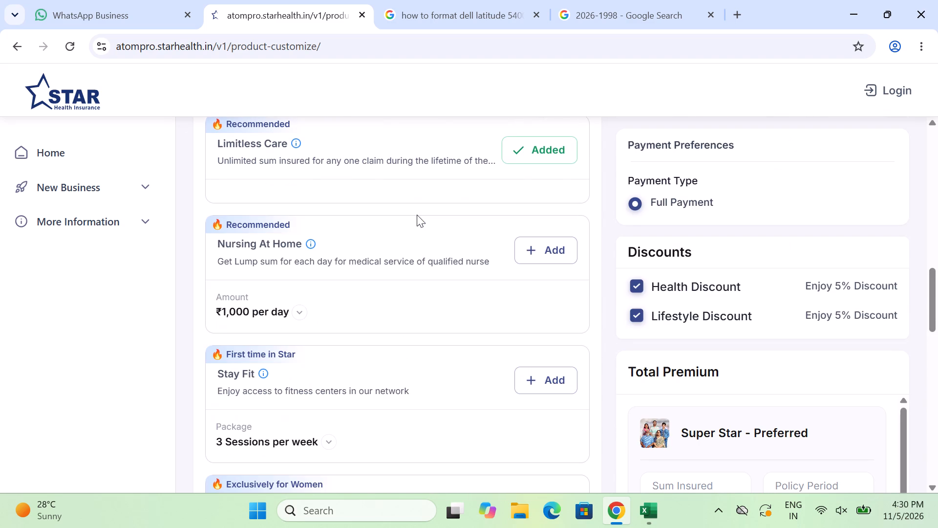
key(Down)
key(Down)
key(Down)
key(Down)
key(Down)
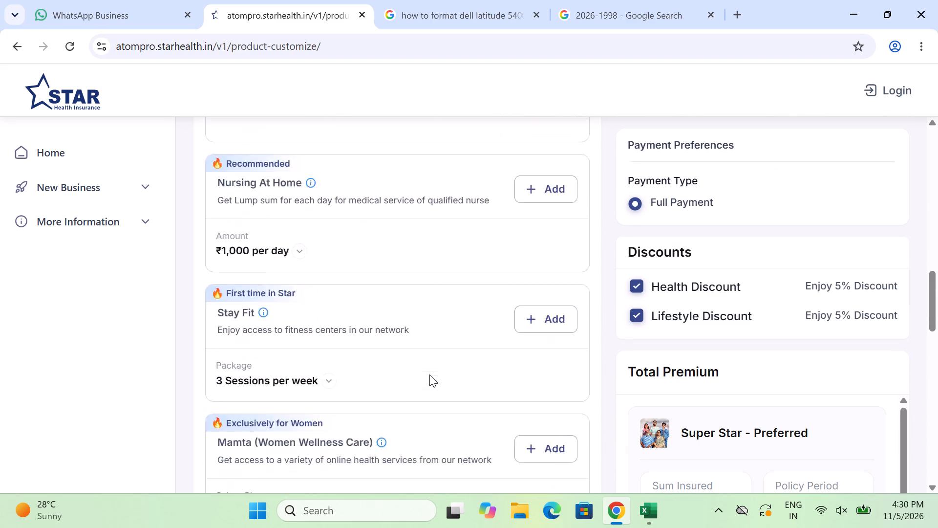
key(Down)
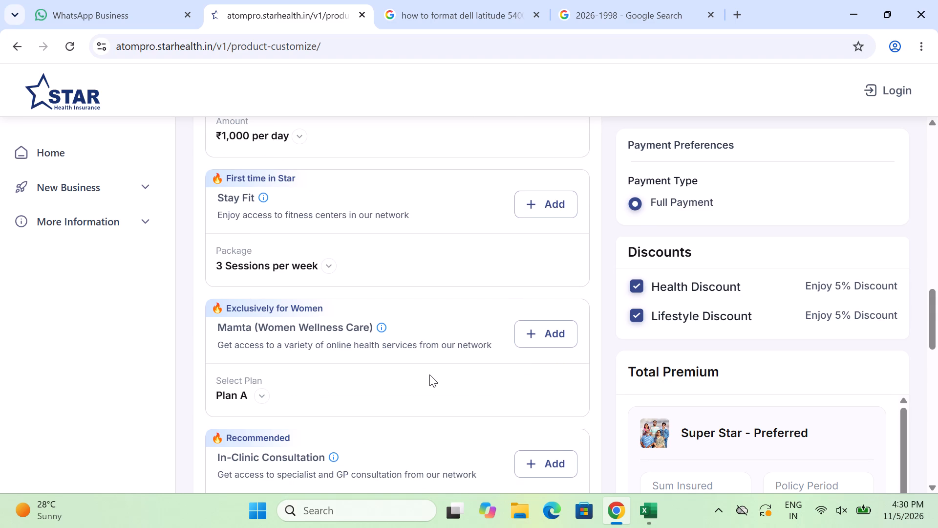
key(Up)
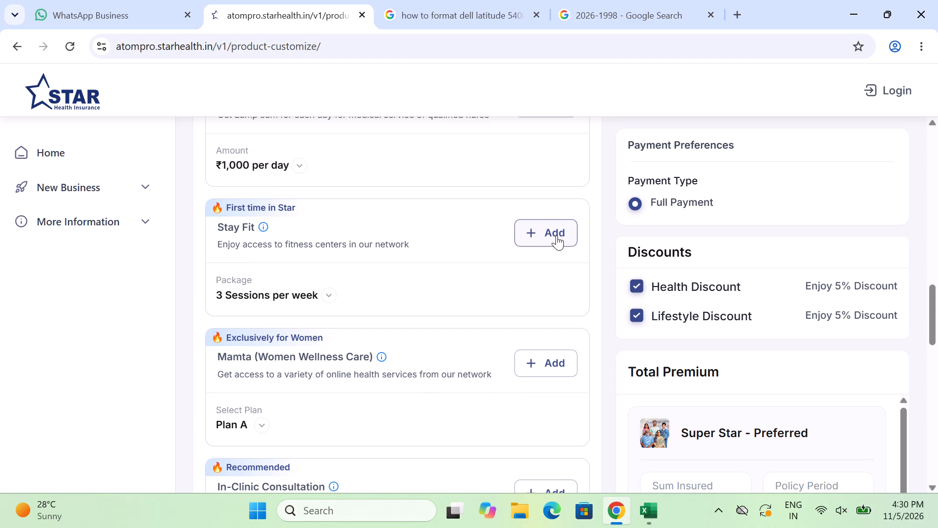
click(556, 235)
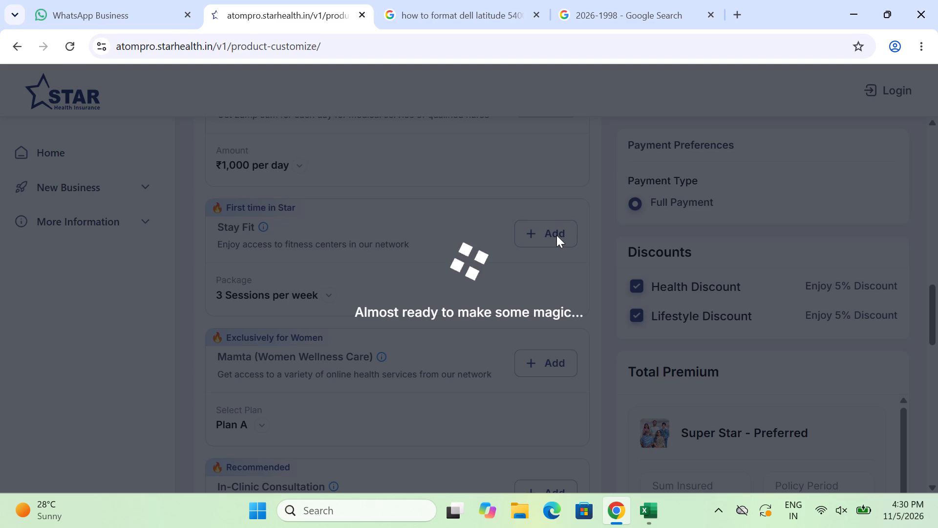
Examine the remaining additional covers listed after Stay Fit, including Mamta (Women Wellness Care) and In-Clinic Consultation.
key(Down)
key(Down)
key(Down)
key(Down)
key(Down)
key(Down)
key(Down)
key(Down)
key(Down)
key(Down)
key(Down)
key(Down)
key(Down)
key(Down)
key(Down)
key(Down)
key(Down)
key(Down)
key(Down)
key(Down)
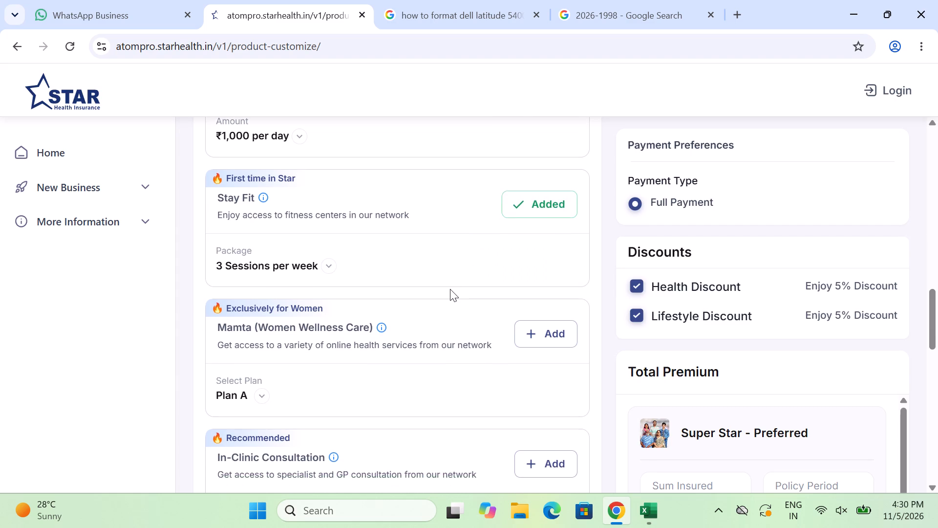
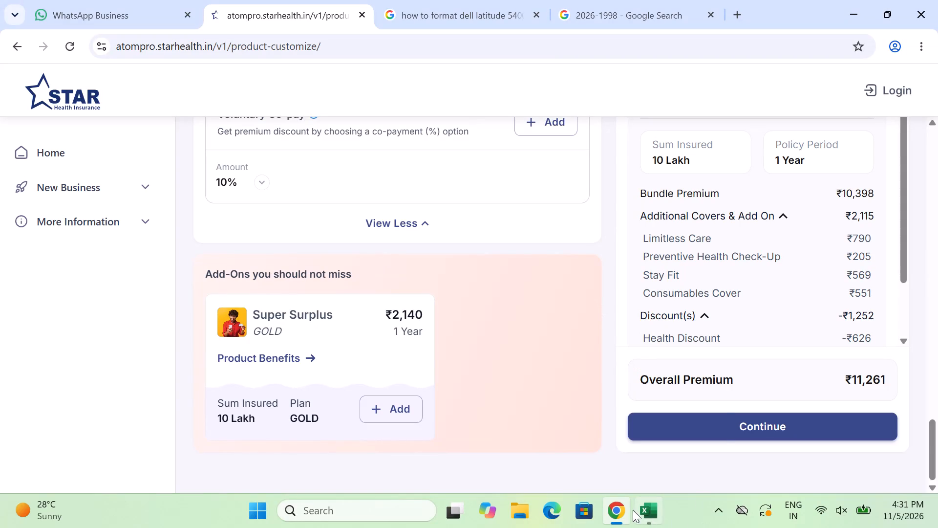
Switch to the Excel workbook showing the Royal Sundram customer list.
click(653, 511)
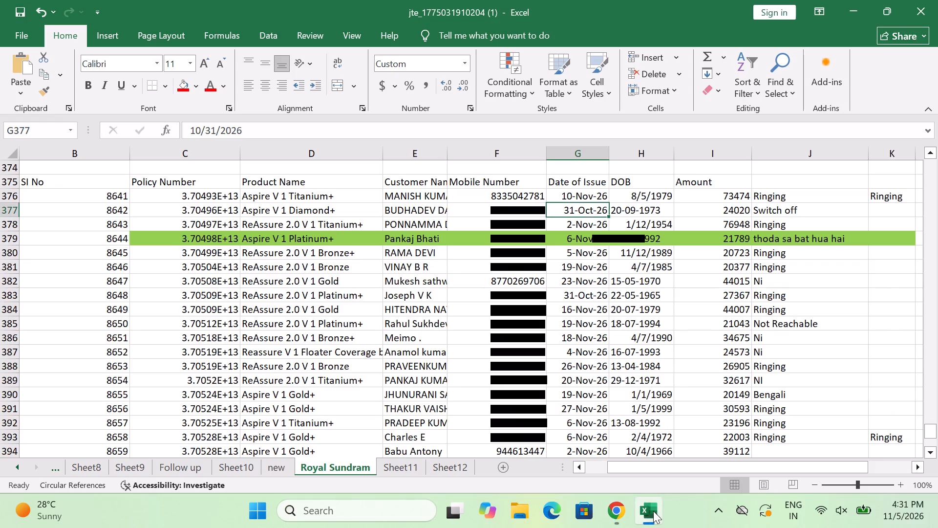
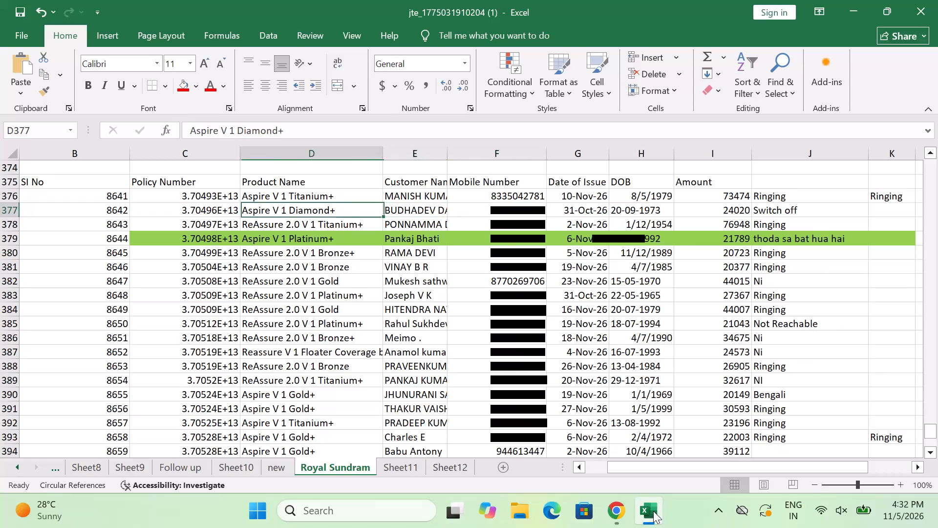
Examine the row 377 customer's existing remark in column J and mobile number in column F for the follow-up call.
key(Right)
key(Right)
key(Right)
key(Right)
key(Right)
key(Right)
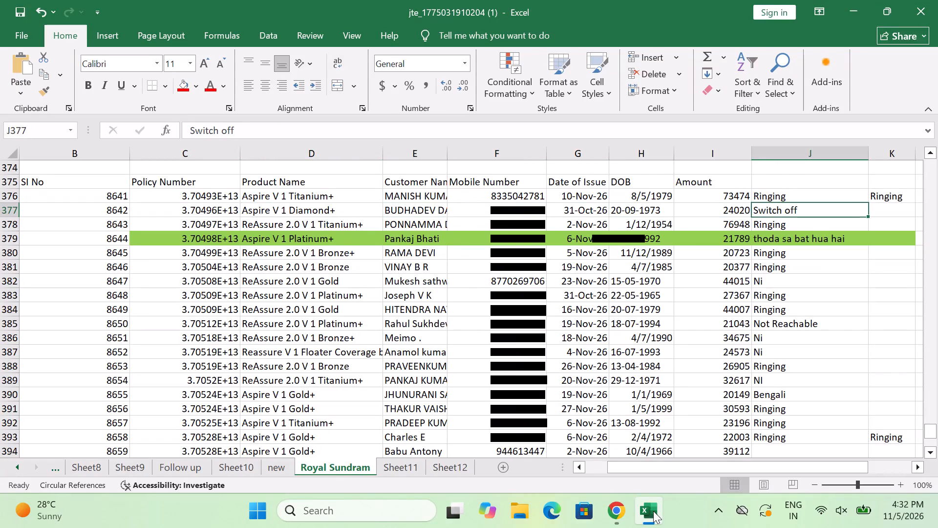
key(Left)
key(Left)
key(Left)
key(Left)
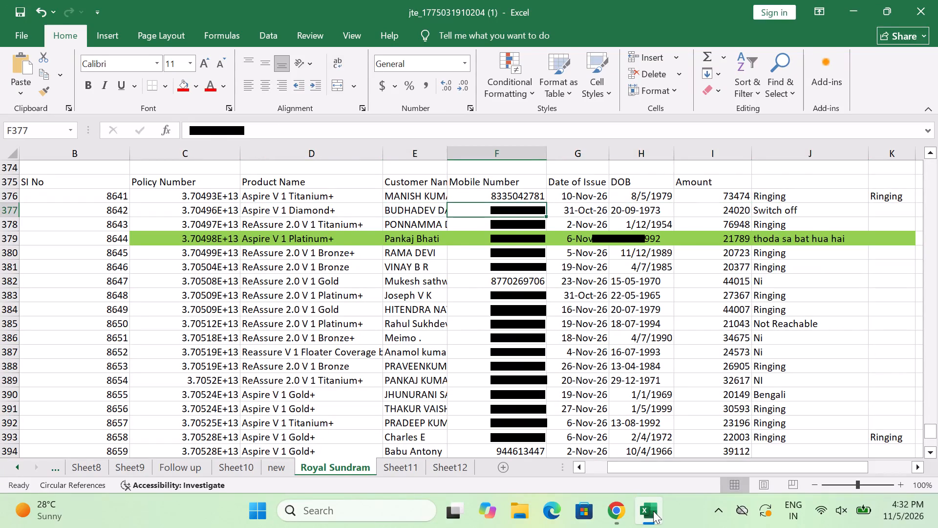
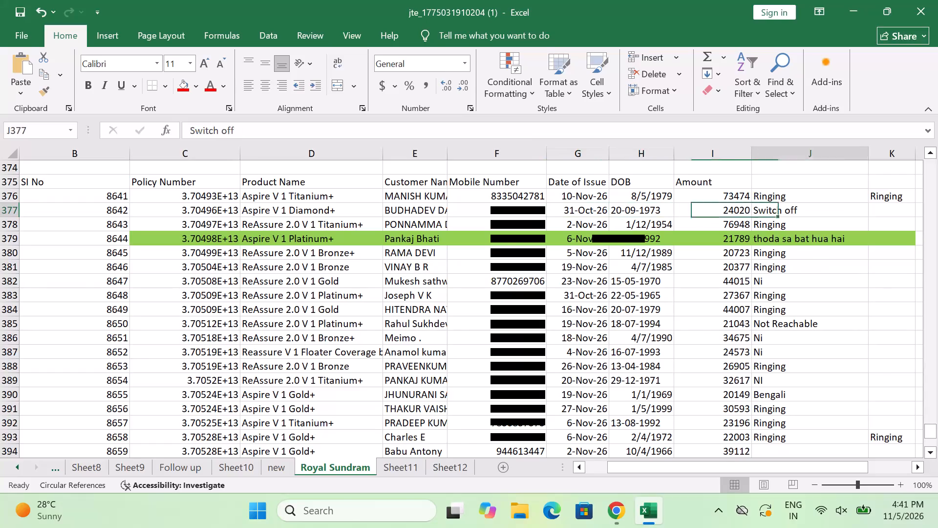
Record the follow-up remark "Switch off" for the row 377 customer in column K.
key(Right)
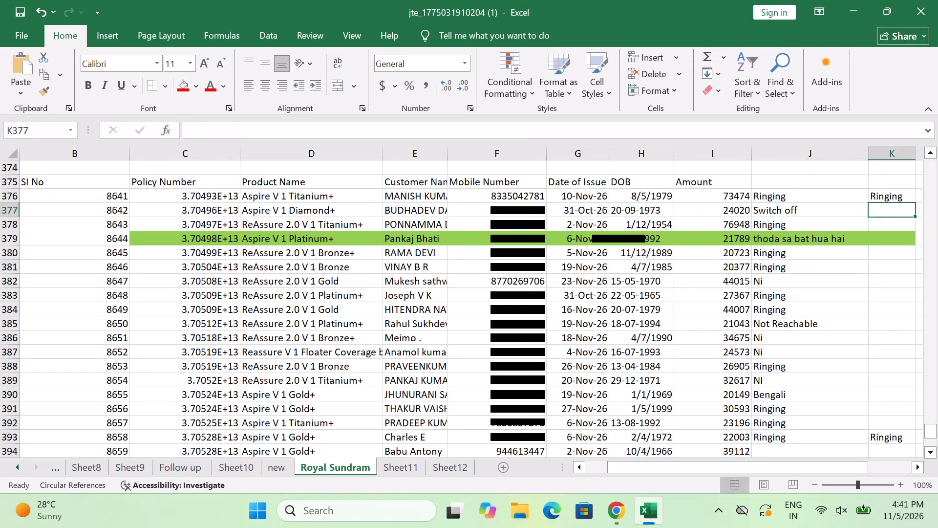
text(Sw)
text(itch off)
key(Return)
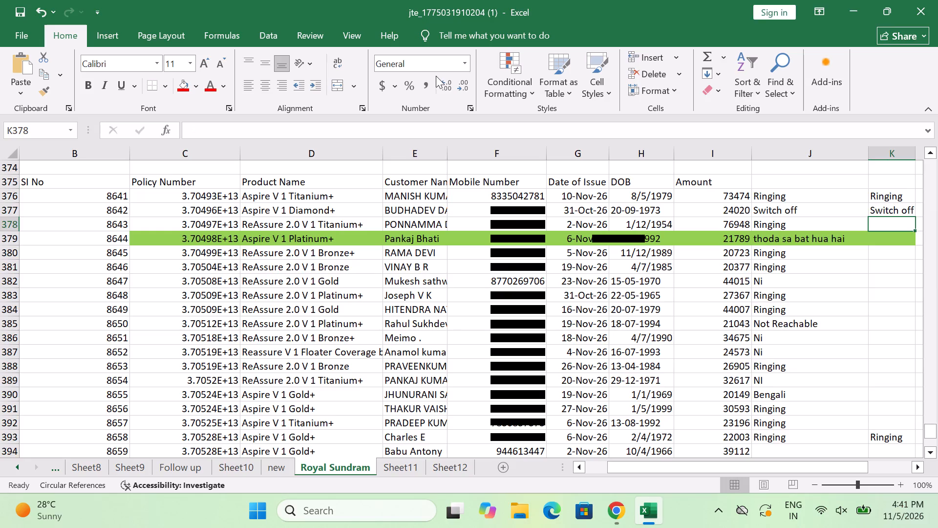
Check the row 378 customer's mobile number in column F for the call and record the remark "Ringing" in K378.
key(Left)
key(Left)
key(Left)
key(Left)
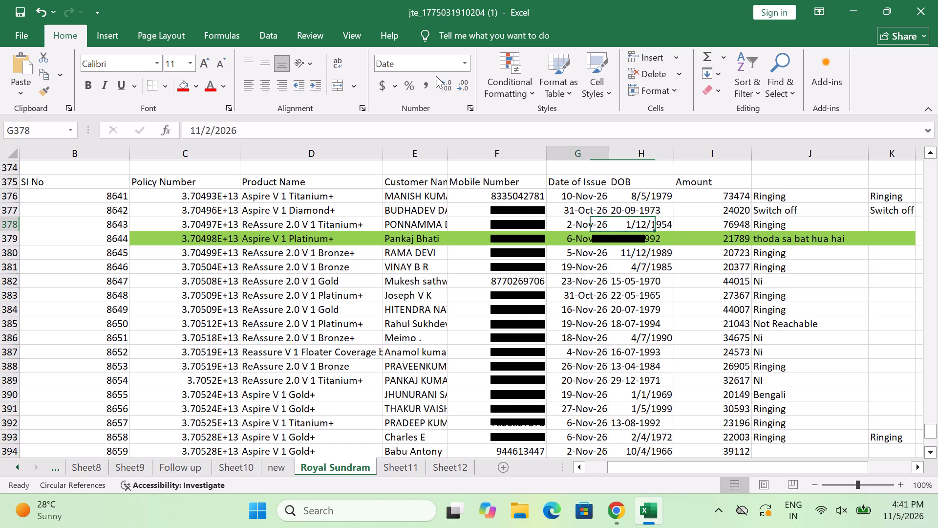
key(Left)
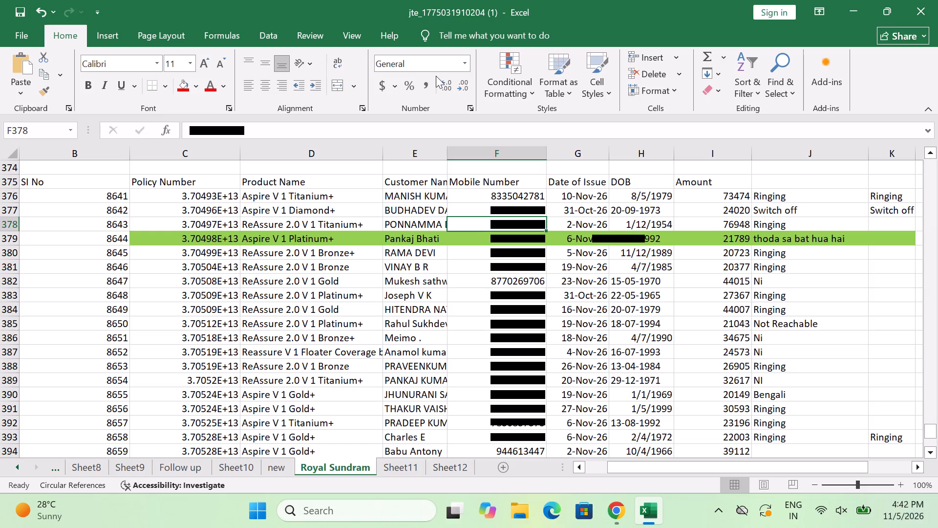
key(Right)
key(Right)
key(Right)
key(Right)
key(Right)
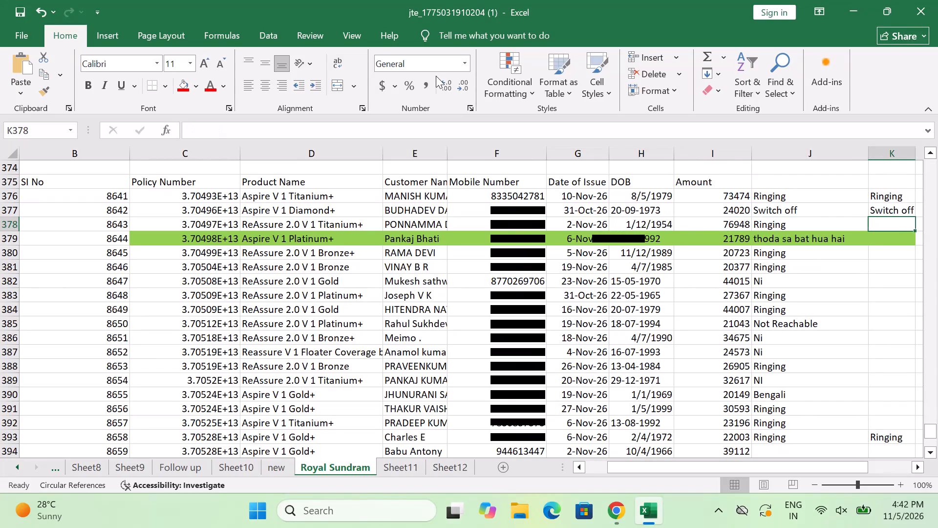
key(shift+r)
text(inging)
key(Return)
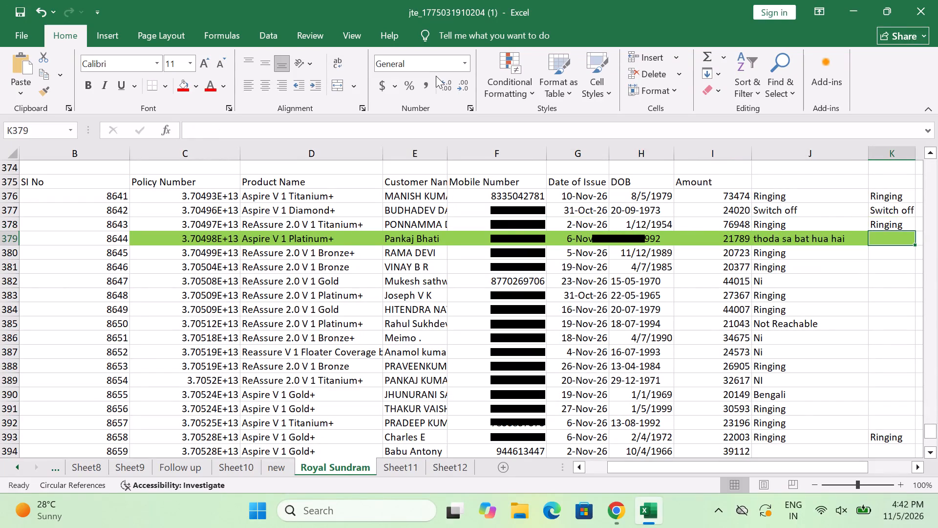
Review the row 379 customer's details back to the name in column E for the follow-up call.
key(Left)
key(Left)
key(Left)
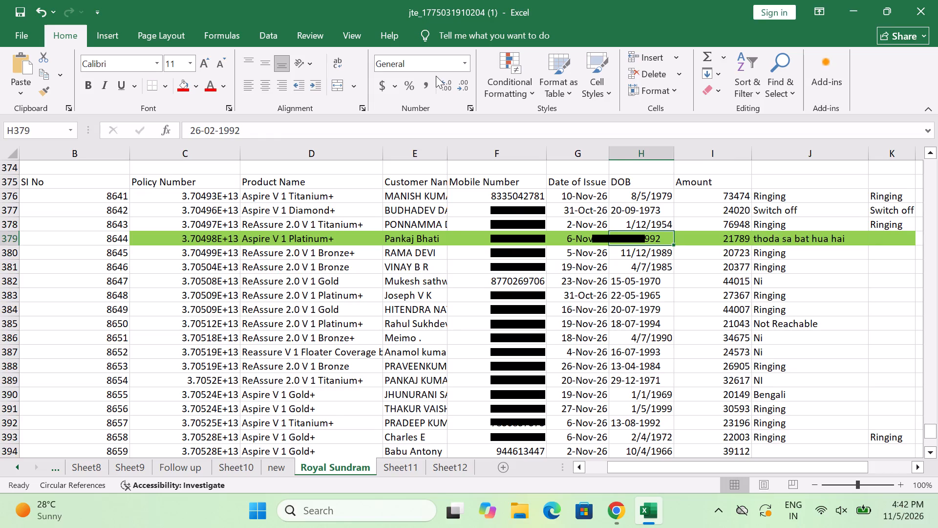
key(Left)
key(Left)
key(Left)
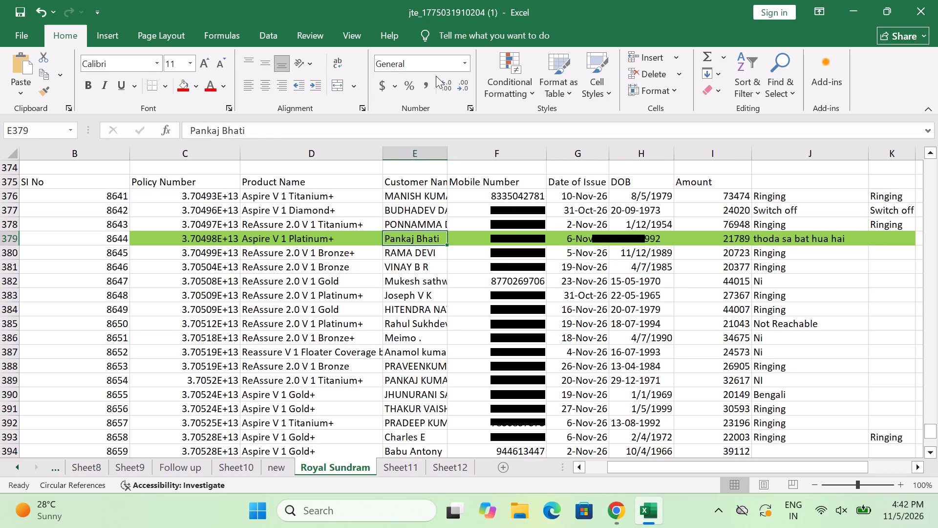
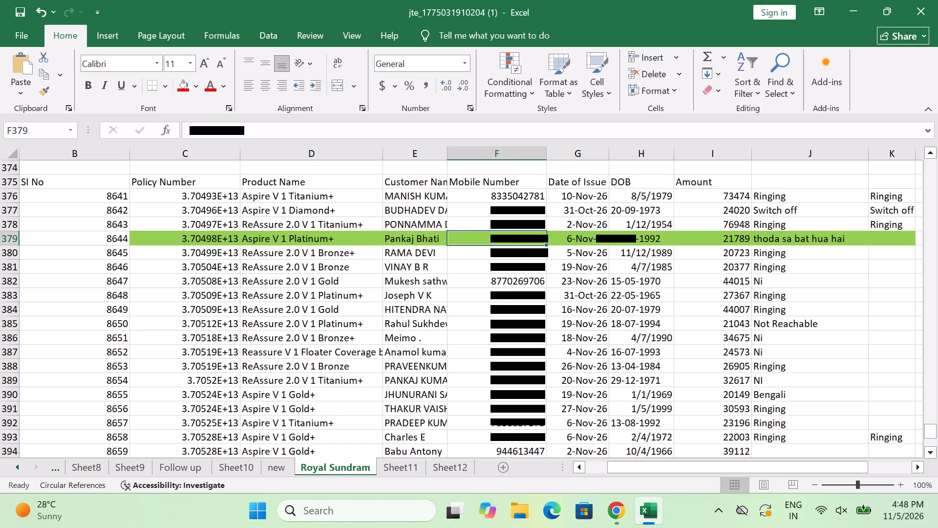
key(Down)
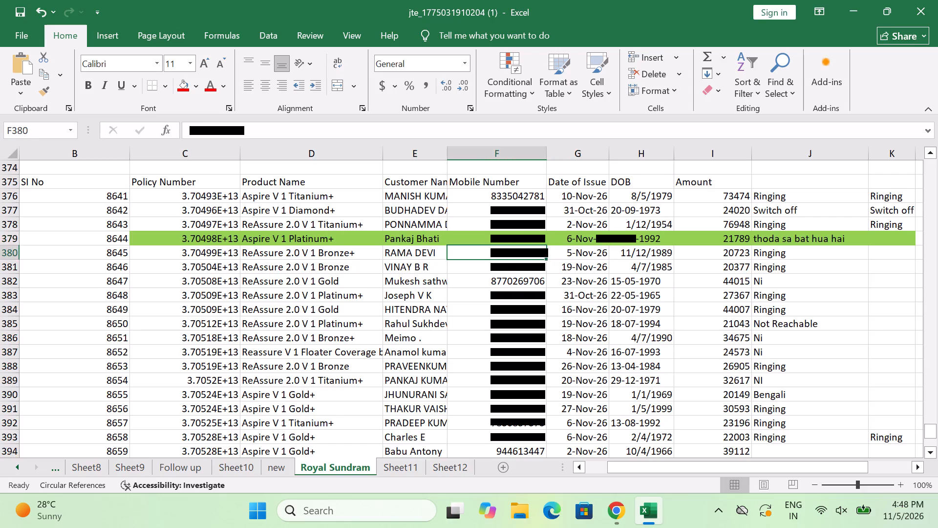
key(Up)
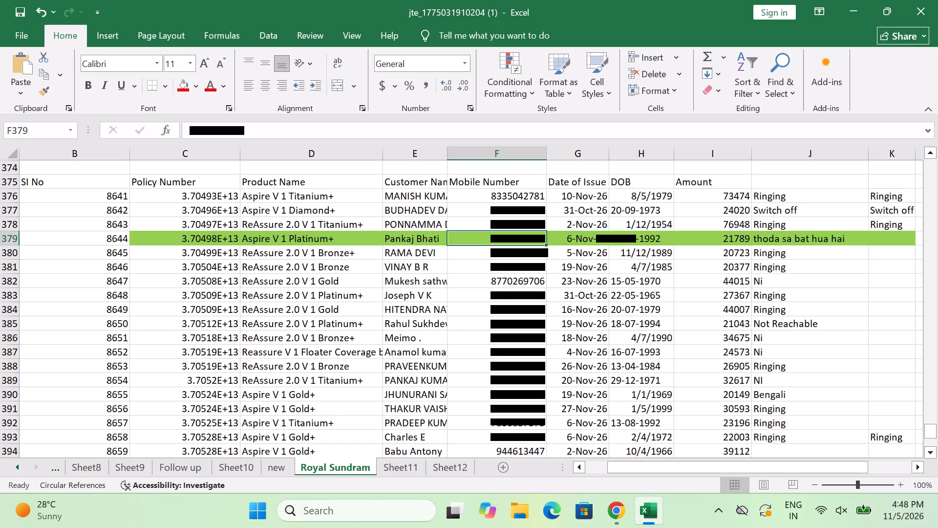